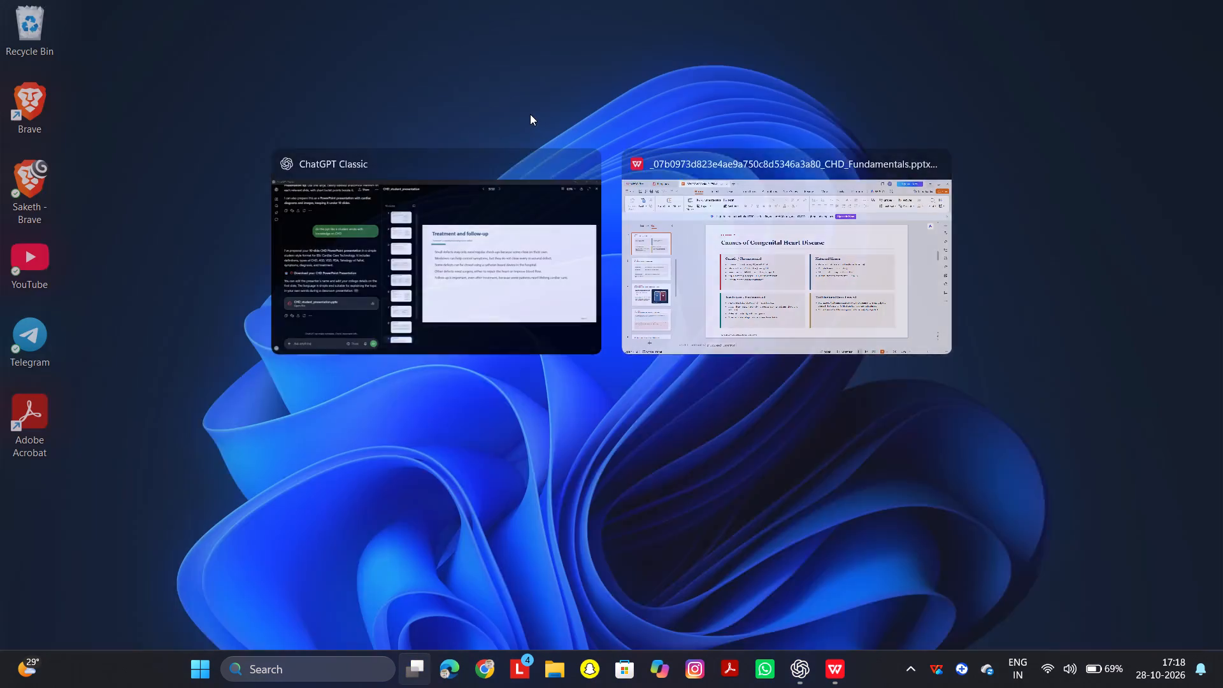
click(551, 668)
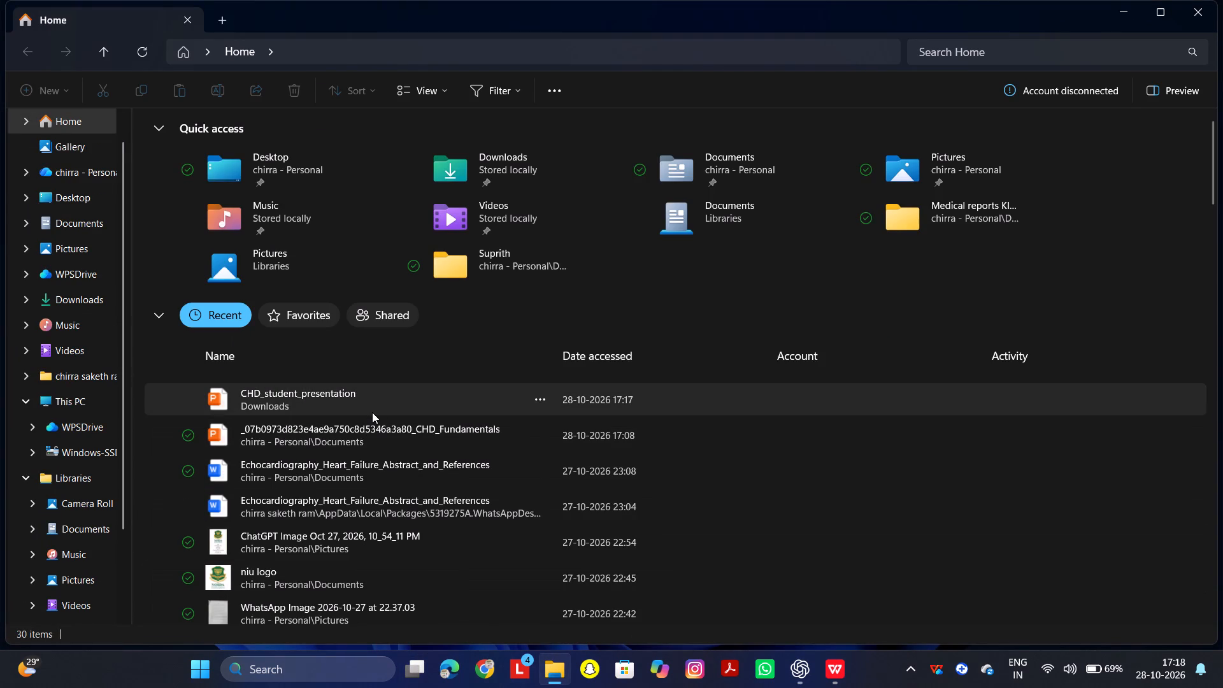
double_click(372, 412)
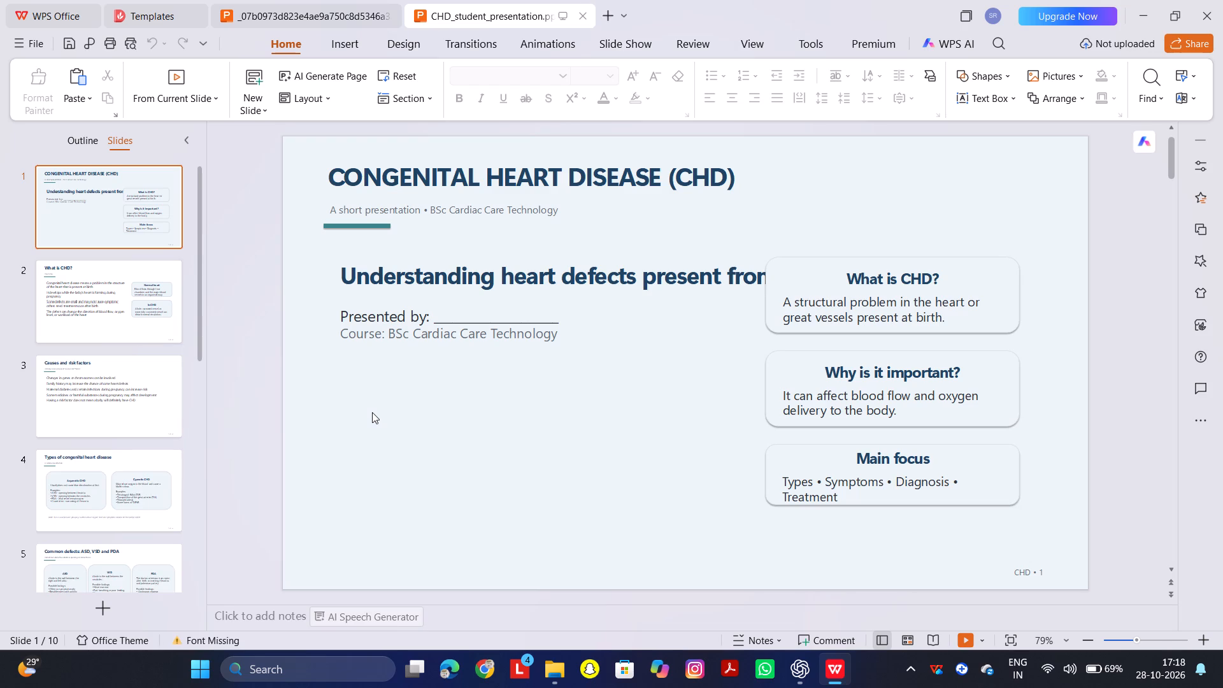
Review all slides of the presentation in reading view, forward to the Conclusion and back to the title slide, and return to editing.
click(934, 640)
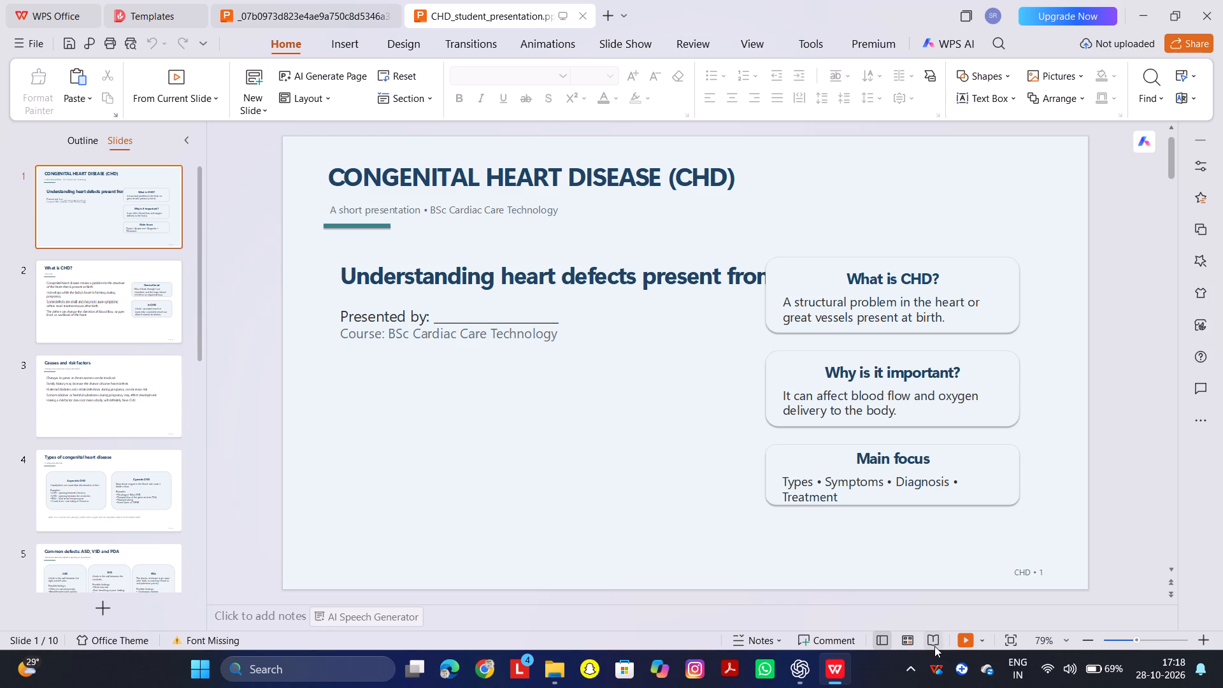
click(934, 646)
key(Right)
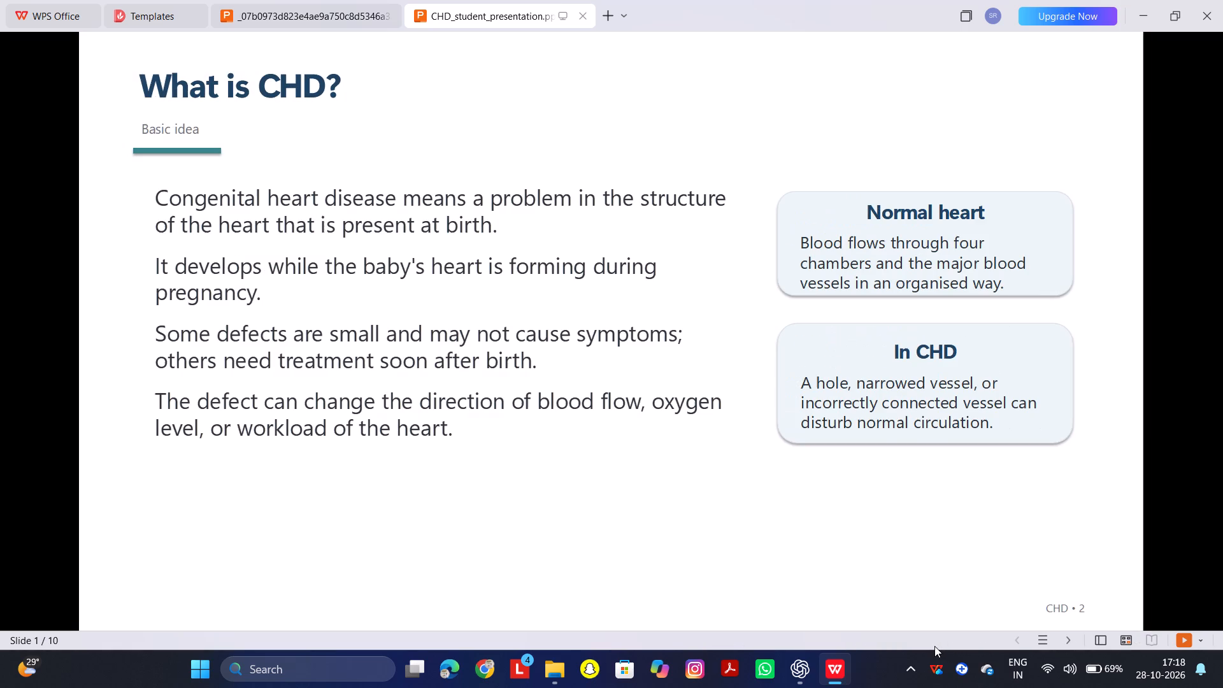
key(Right)
key(Right)
key(Right)
key(Right)
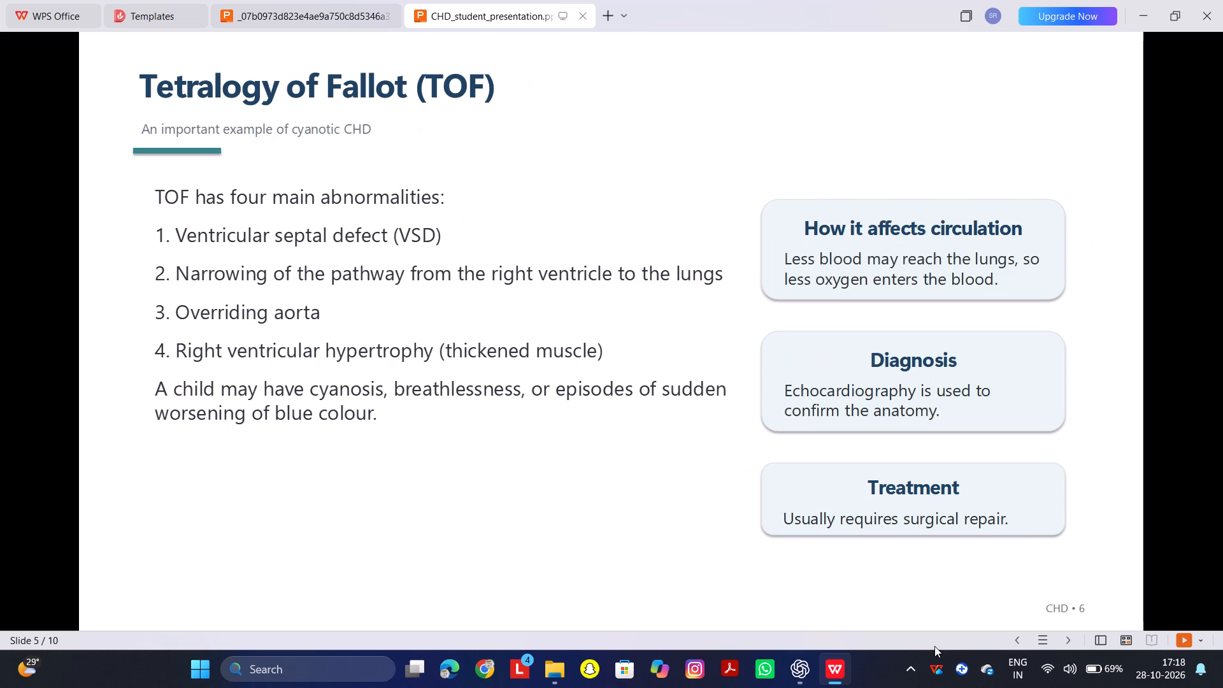
key(Right)
key(Right)
key(Right)
key(Right)
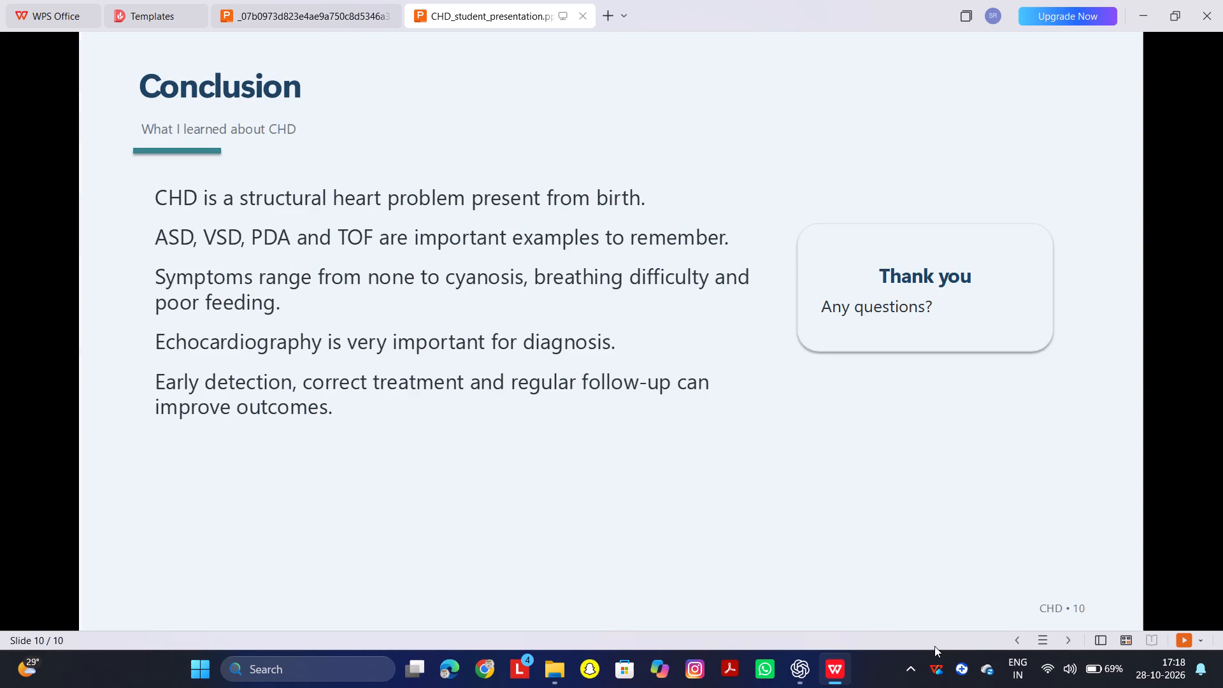
key(Left)
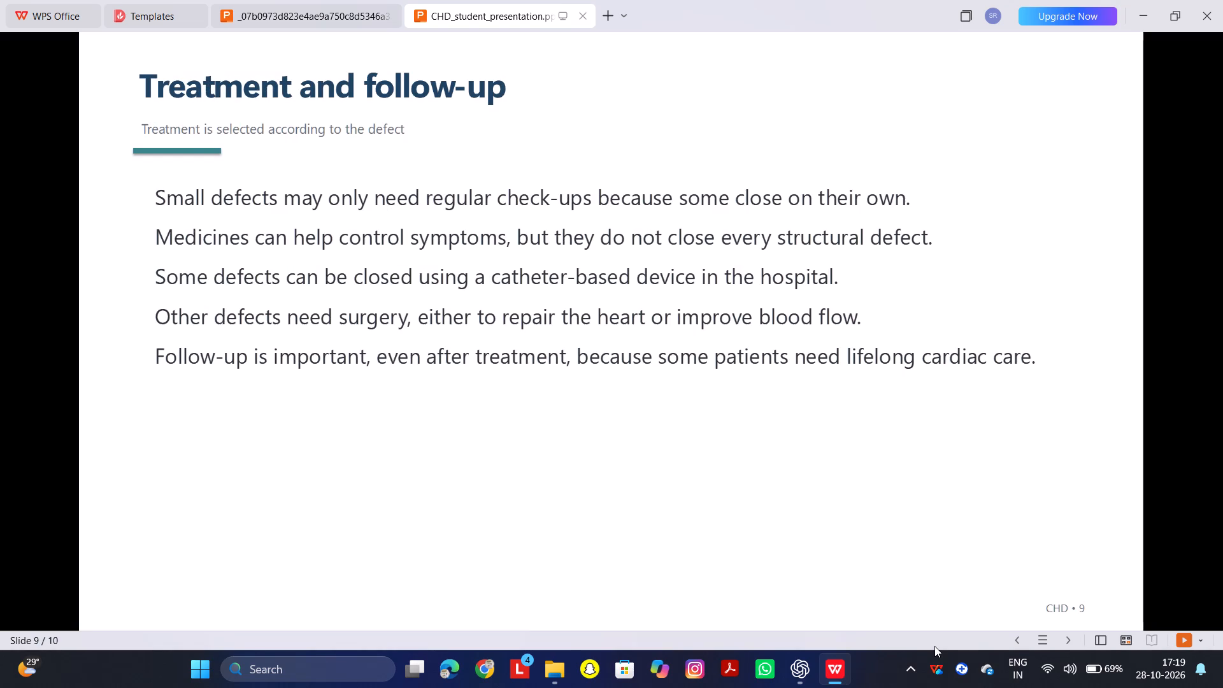
key(Left)
key(Left)
key(Left)
key(Left)
key(Left)
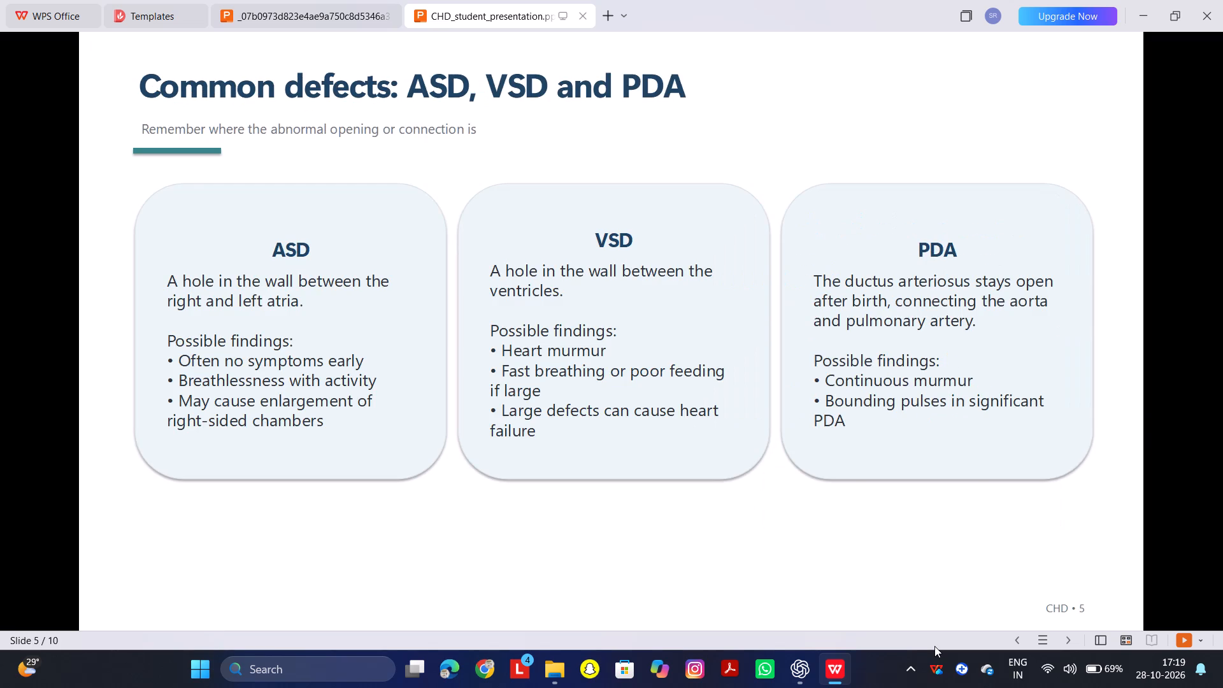
key(Left)
key(Left)
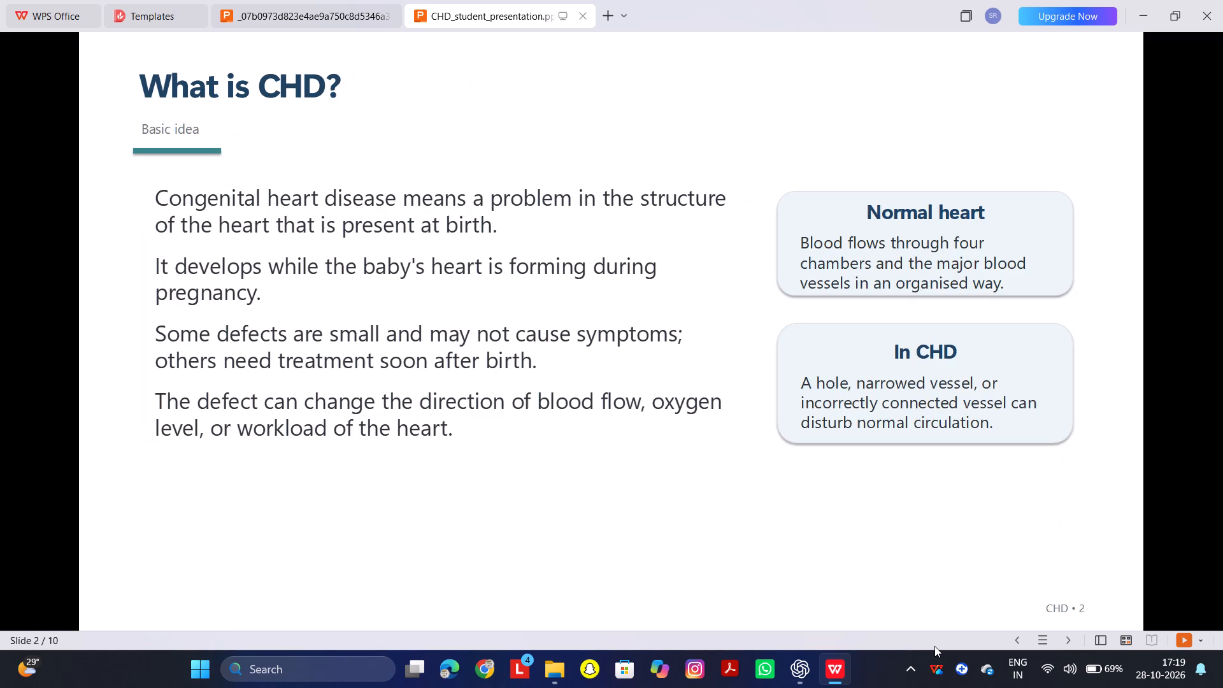
key(Left)
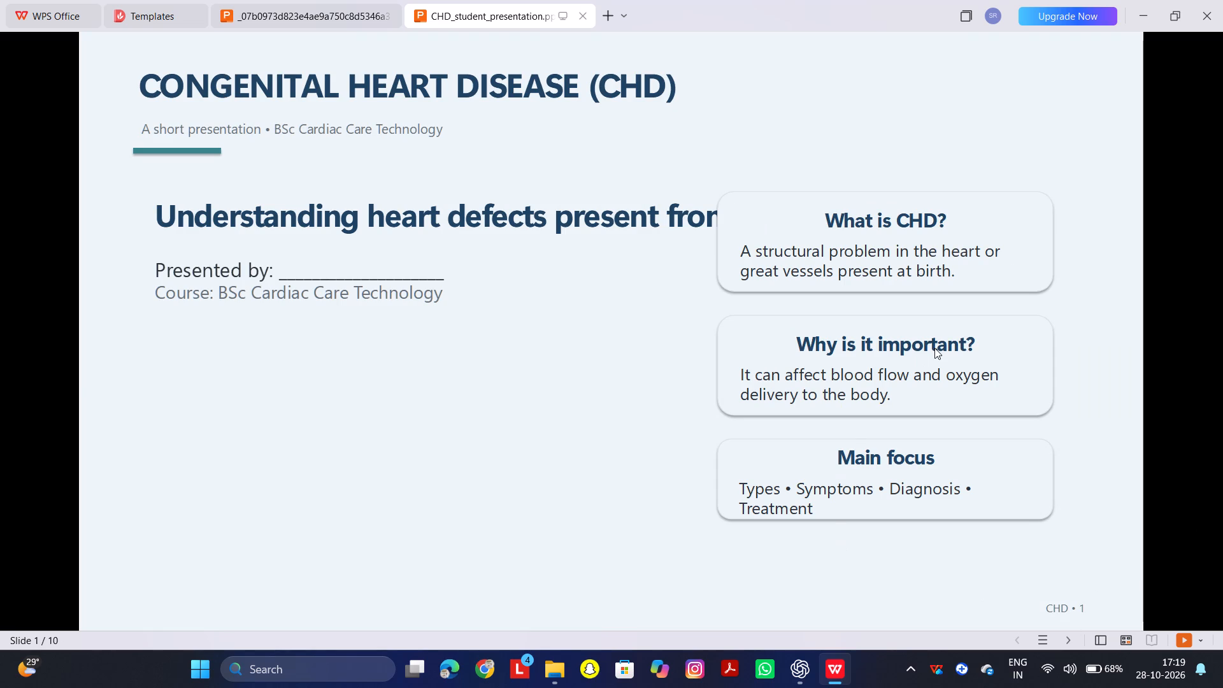
key(Escape)
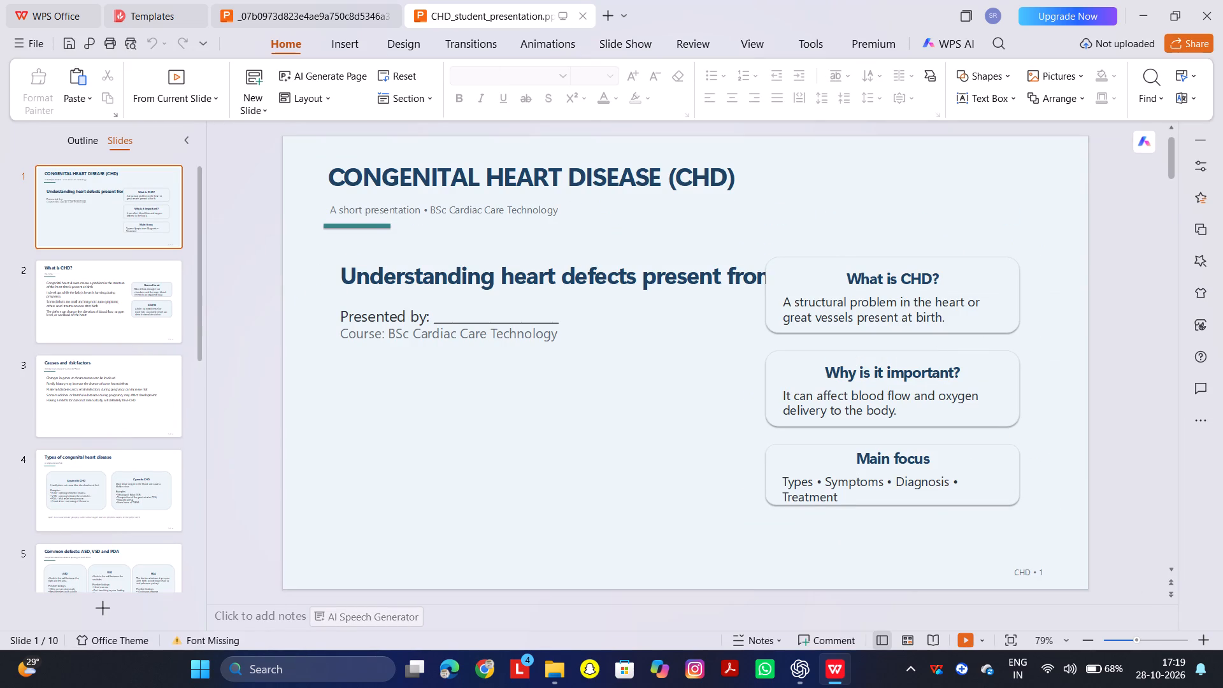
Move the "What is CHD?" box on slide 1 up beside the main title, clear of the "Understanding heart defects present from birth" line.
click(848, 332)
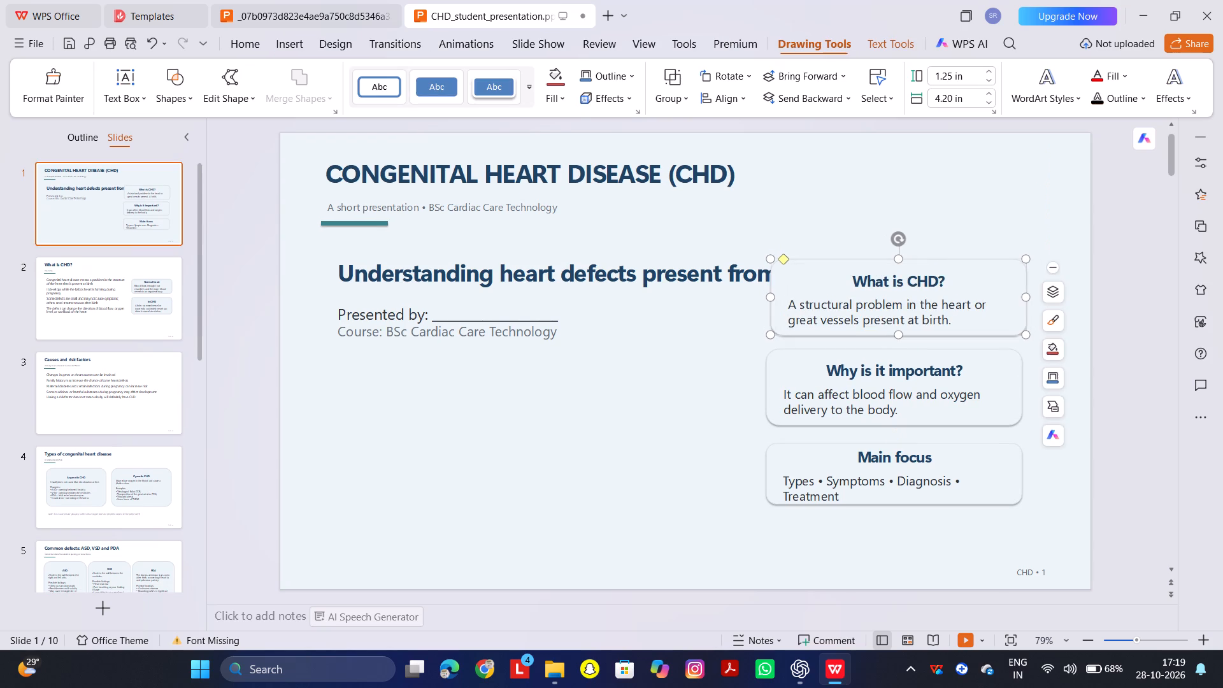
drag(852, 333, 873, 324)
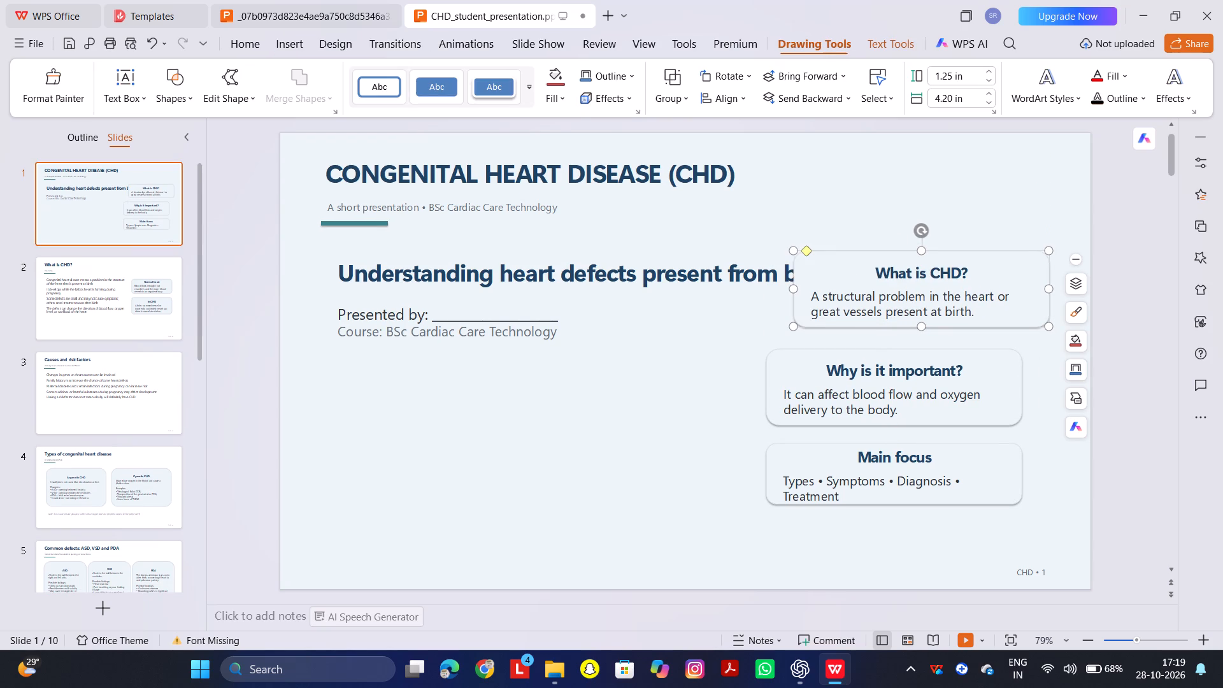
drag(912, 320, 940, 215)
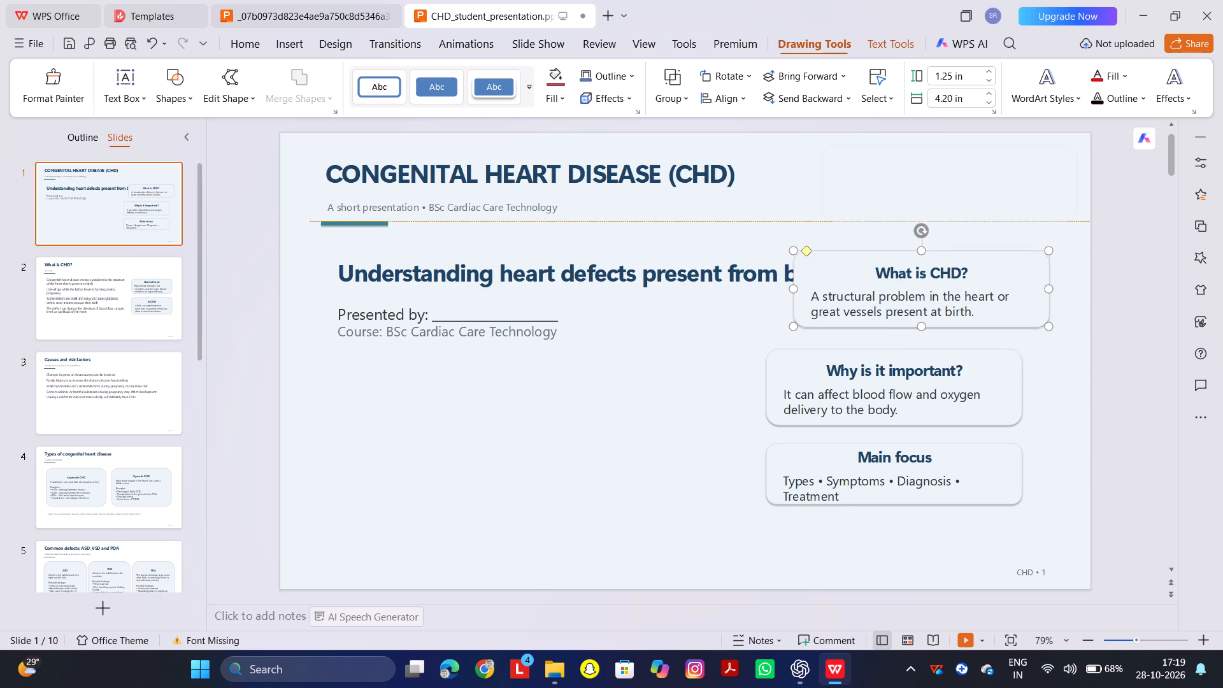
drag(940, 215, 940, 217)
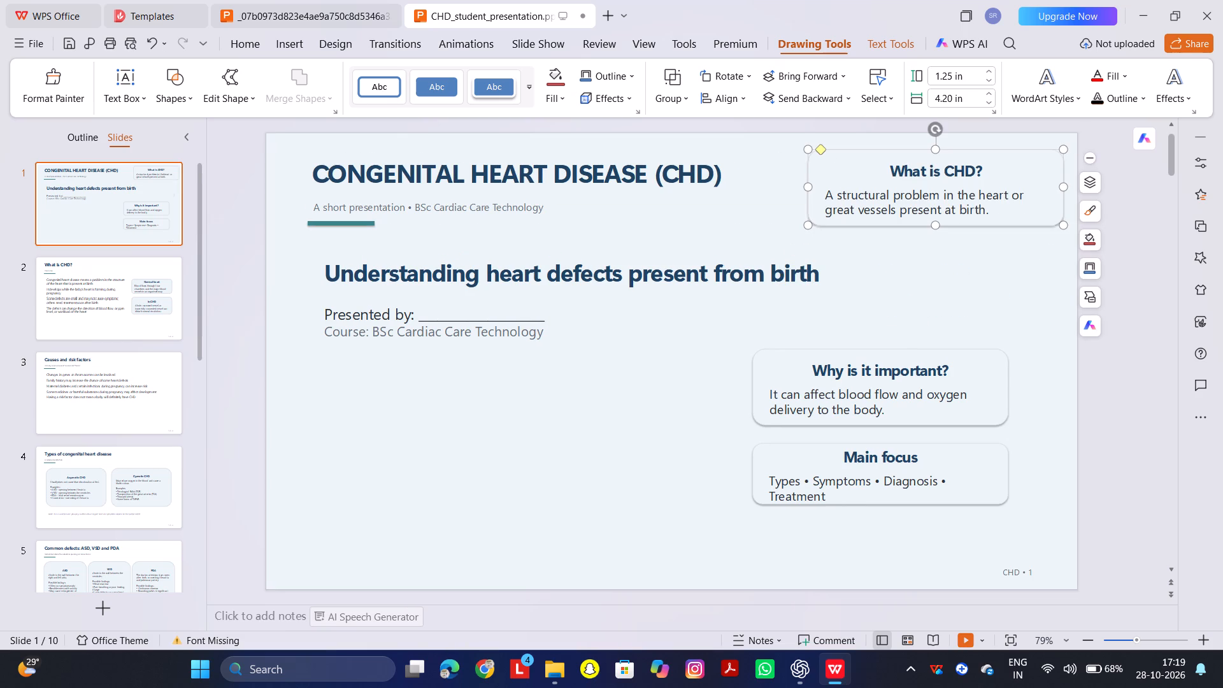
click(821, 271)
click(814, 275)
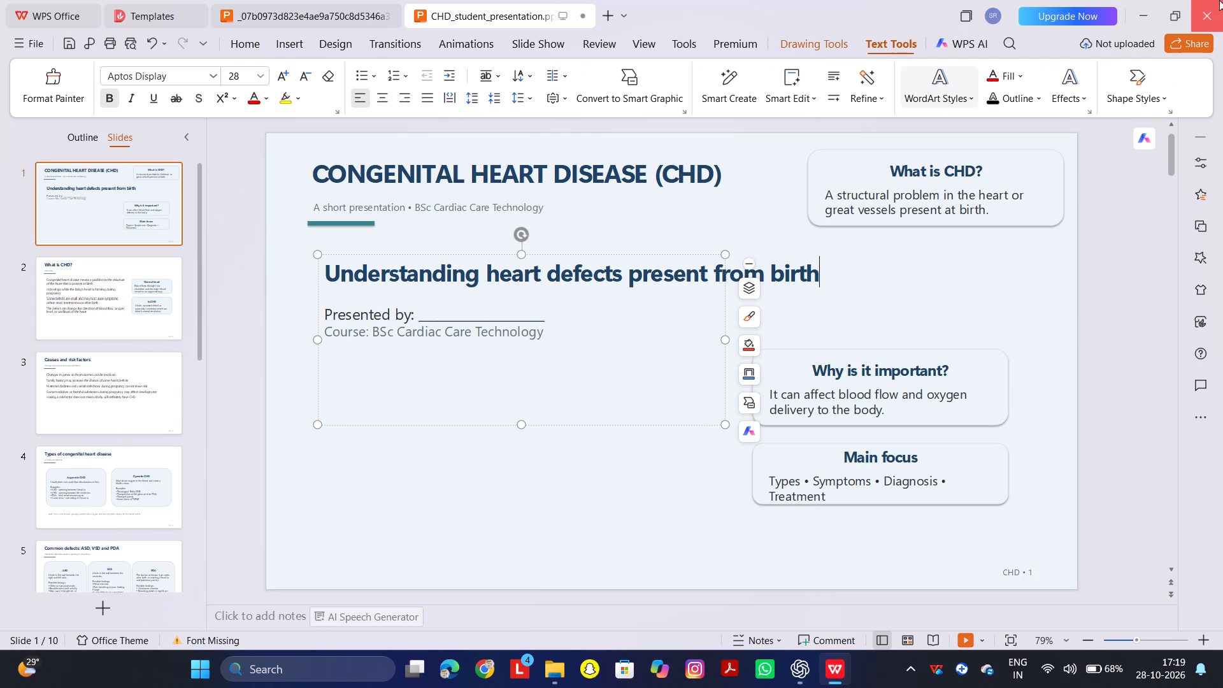
Close WPS Office without saving the changes to CHD_student_presentation.pptx.
click(1219, 0)
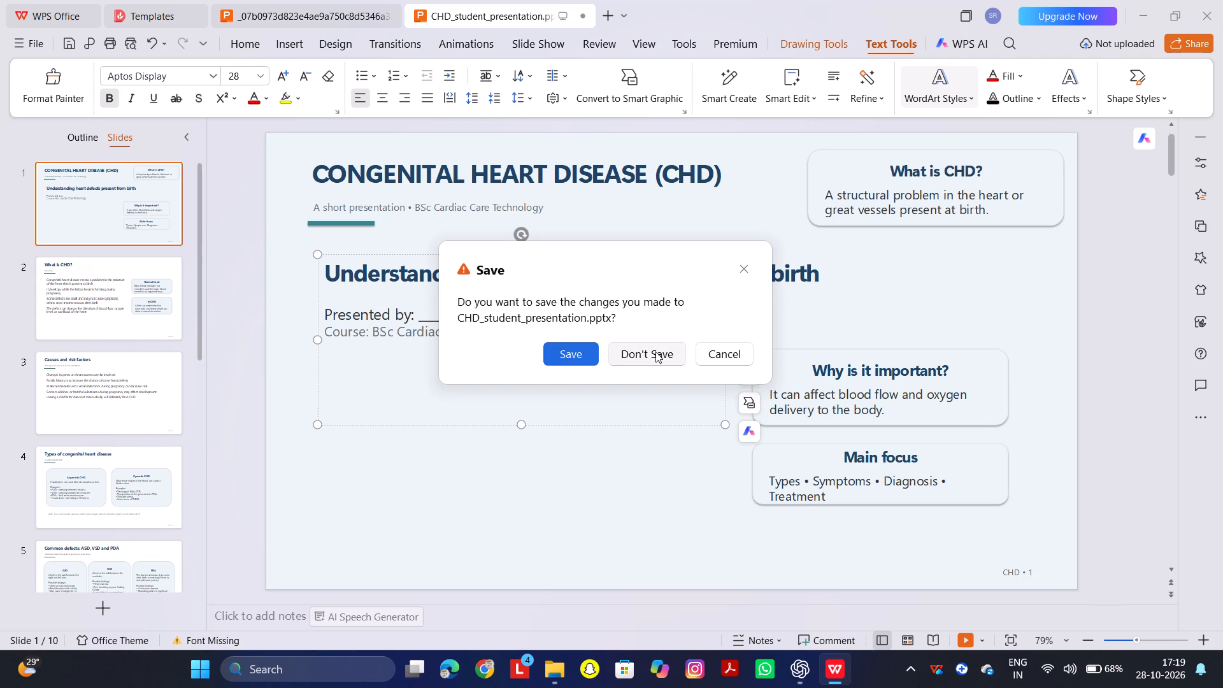
click(655, 352)
Open the file options for CHD_student_presentation in File Explorer's recent files.
right_click(416, 399)
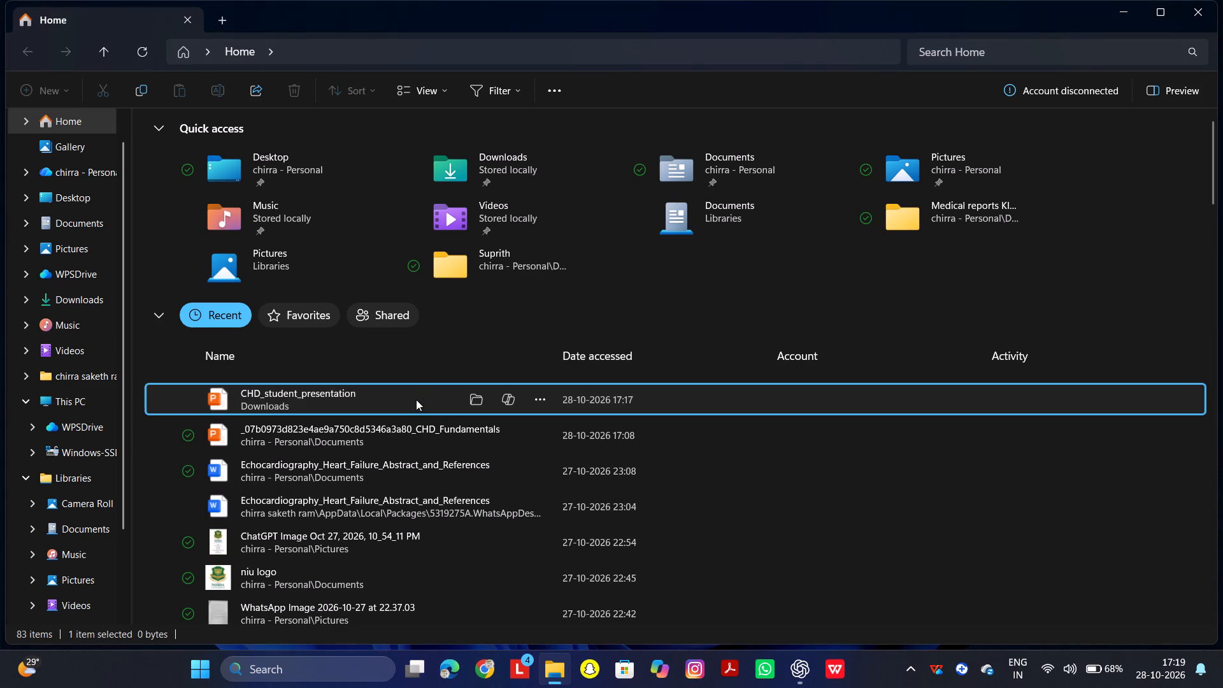
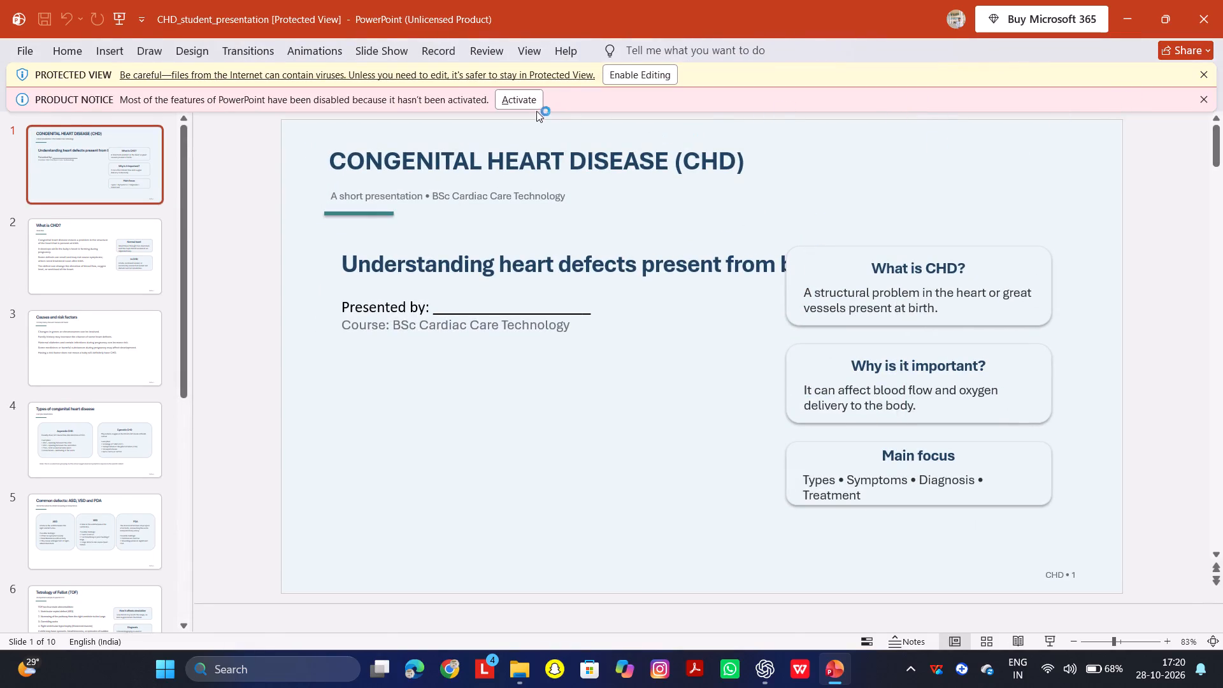
Take CHD_student_presentation out of Protected View so it can be edited in PowerPoint.
click(617, 70)
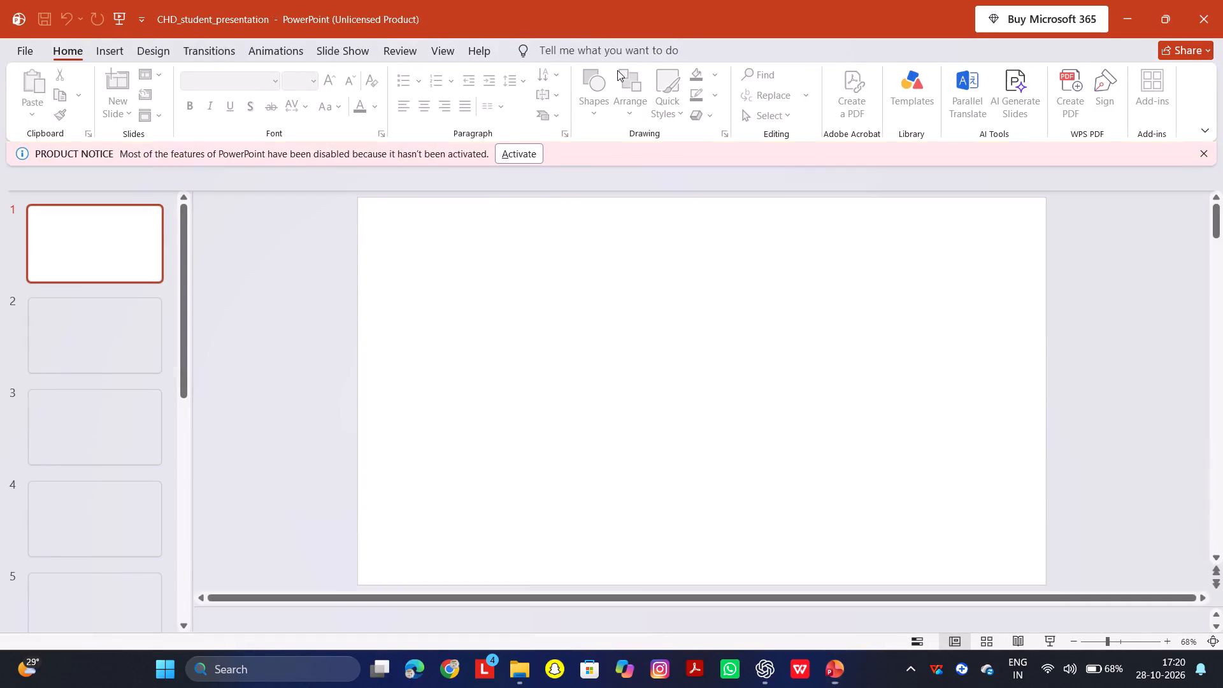
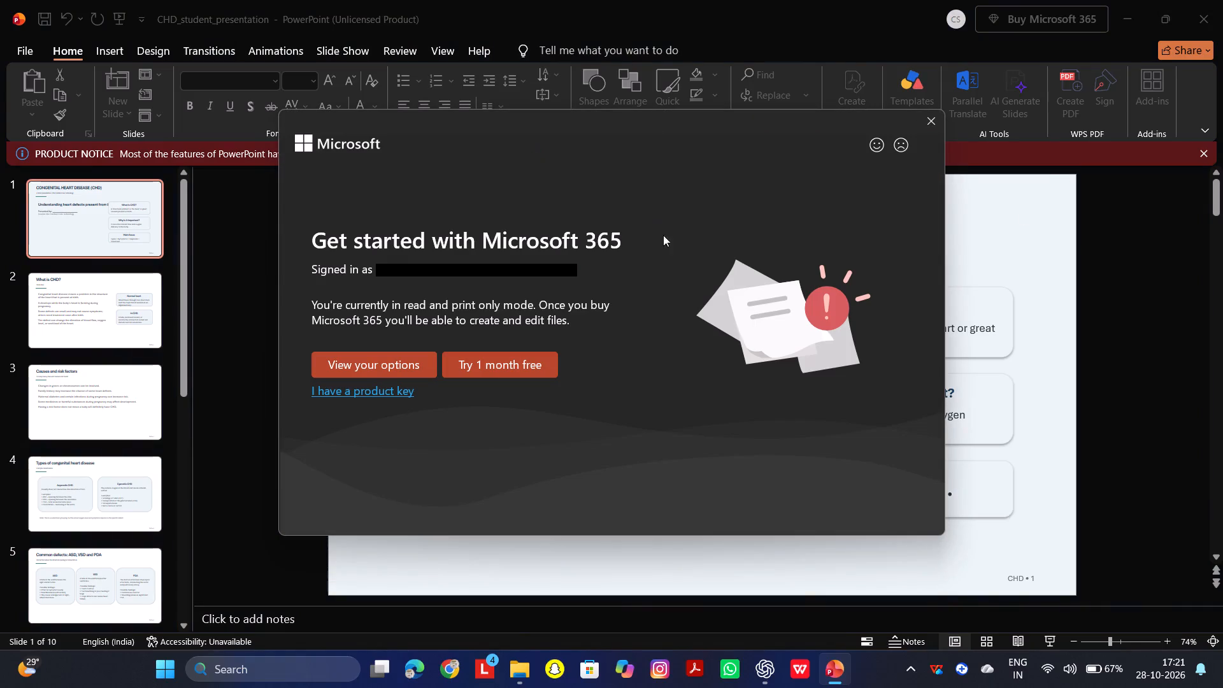
Review the Microsoft 365 free trial offer and the yearly subscription plans with their benefits.
click(463, 364)
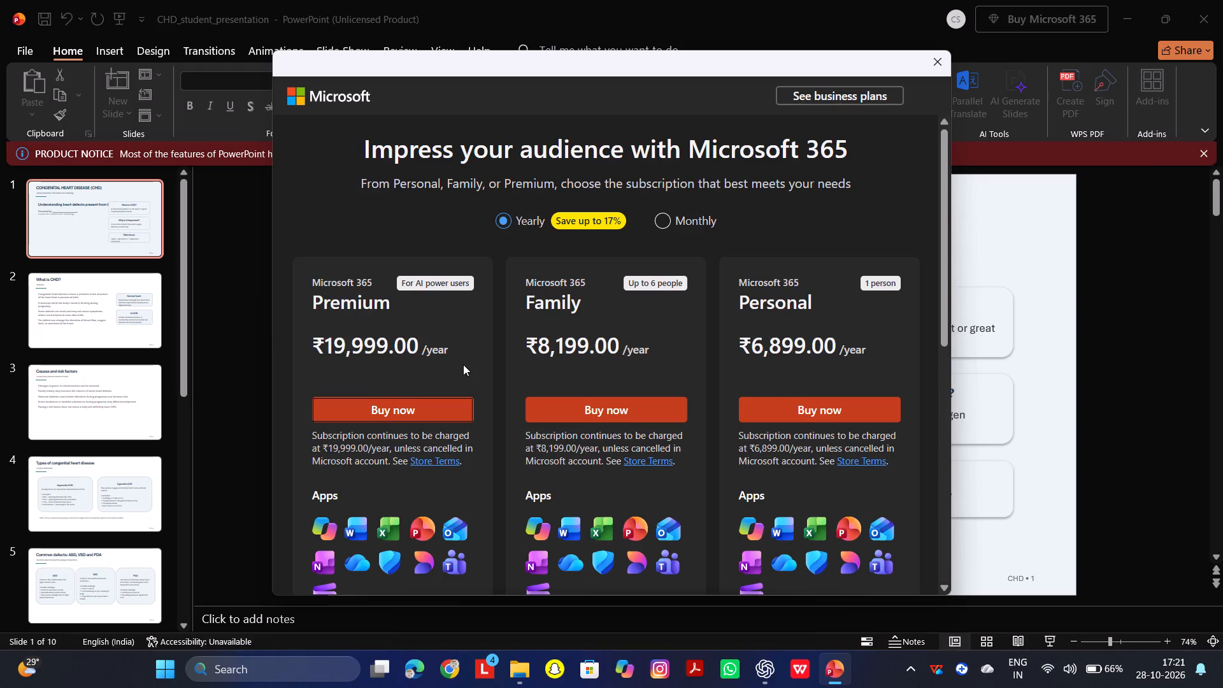
scroll(463, 364, down, 4)
scroll(463, 364, up, 8)
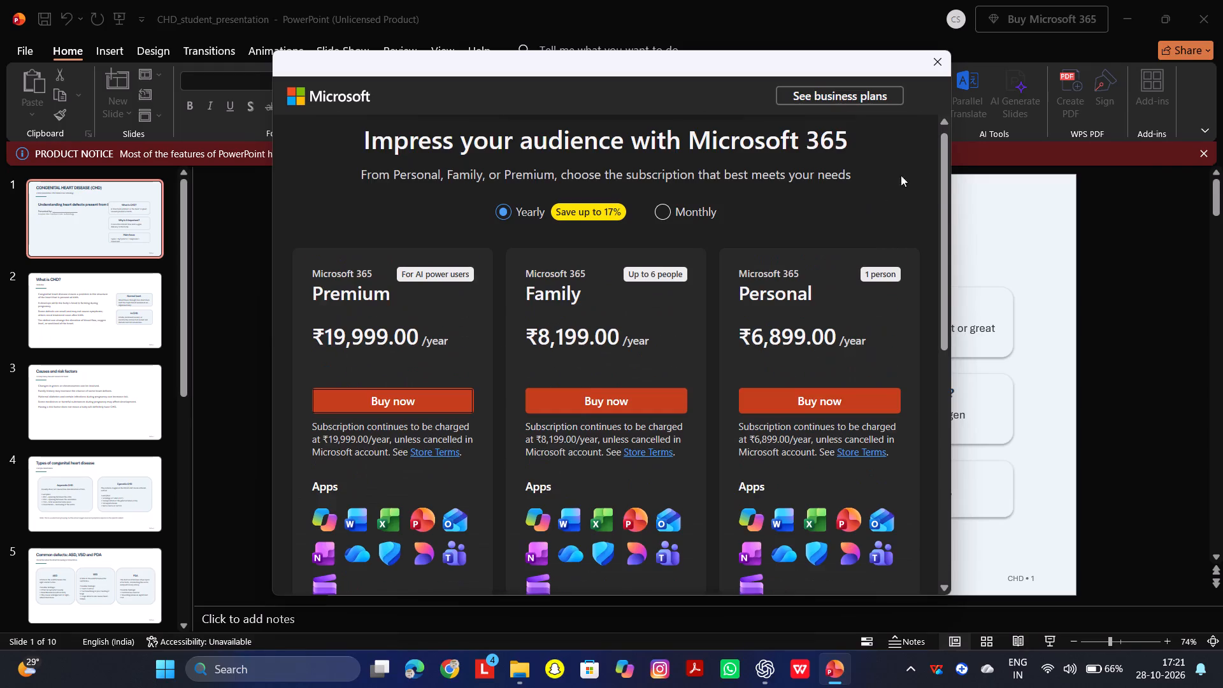
click(933, 64)
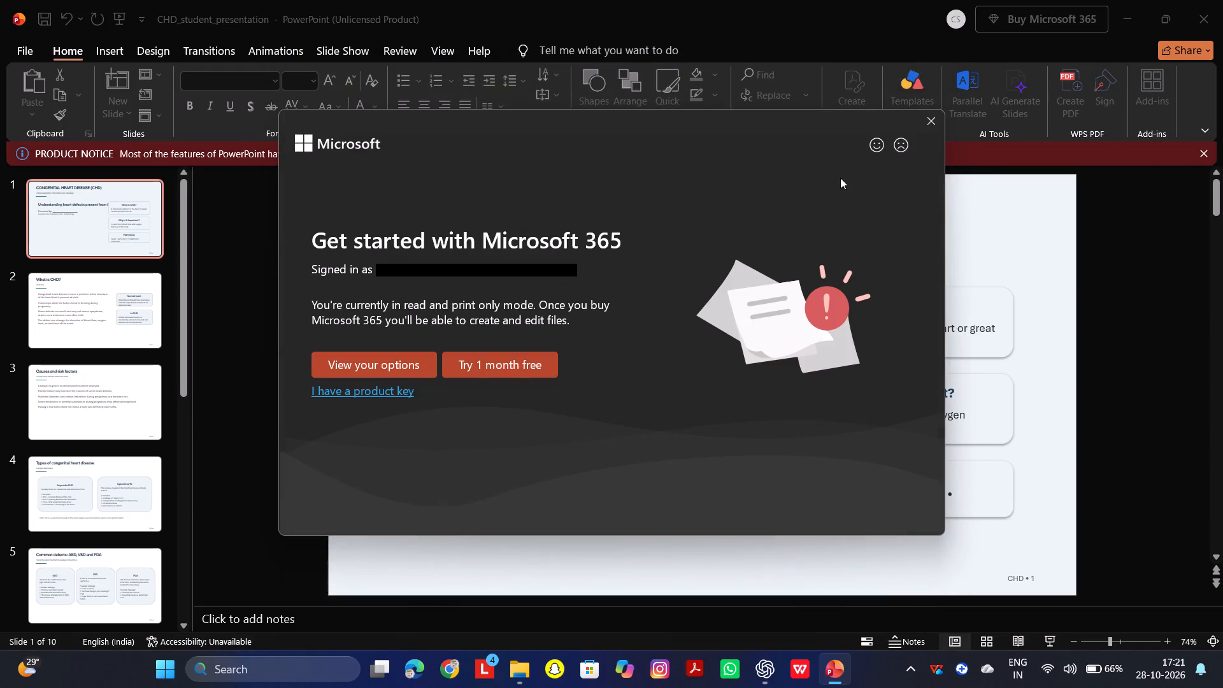
click(383, 369)
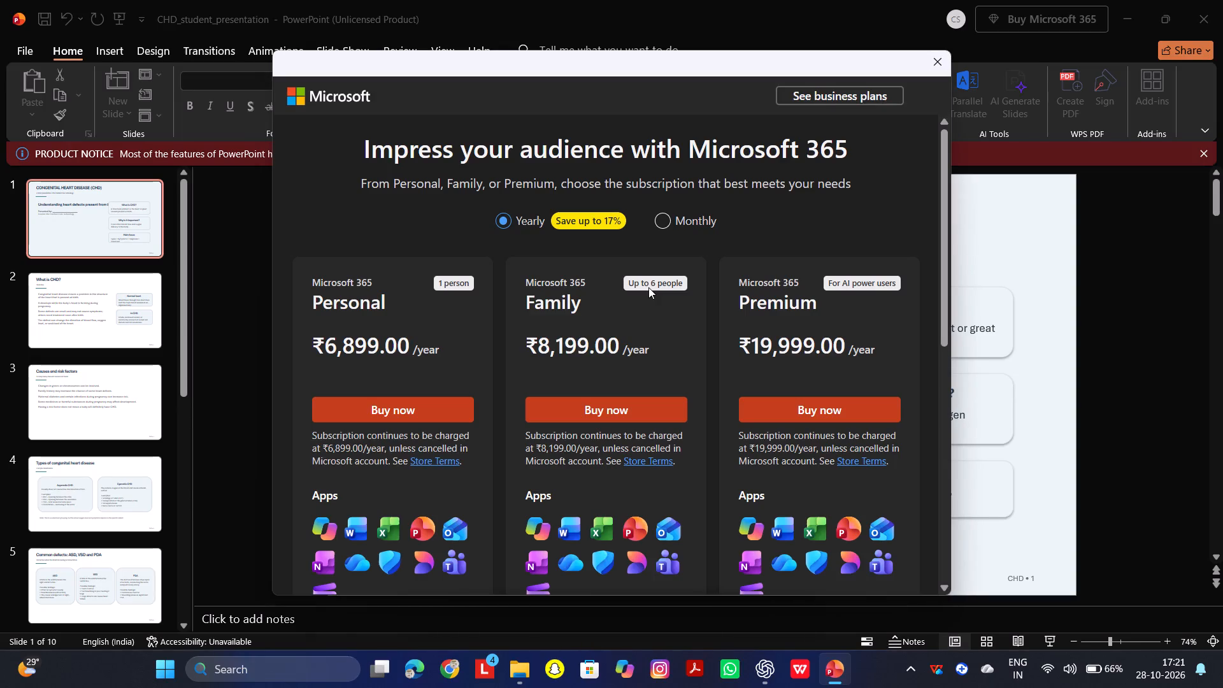
scroll(799, 226, down, 7)
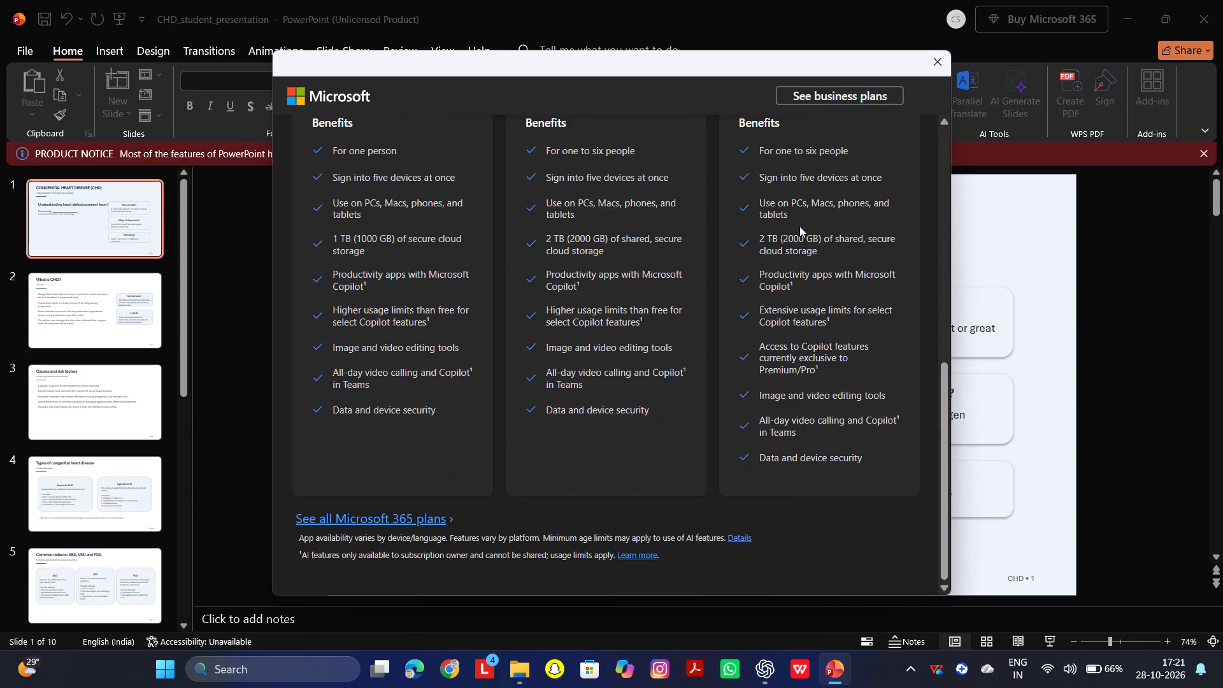
scroll(729, 377, up, 5)
click(934, 57)
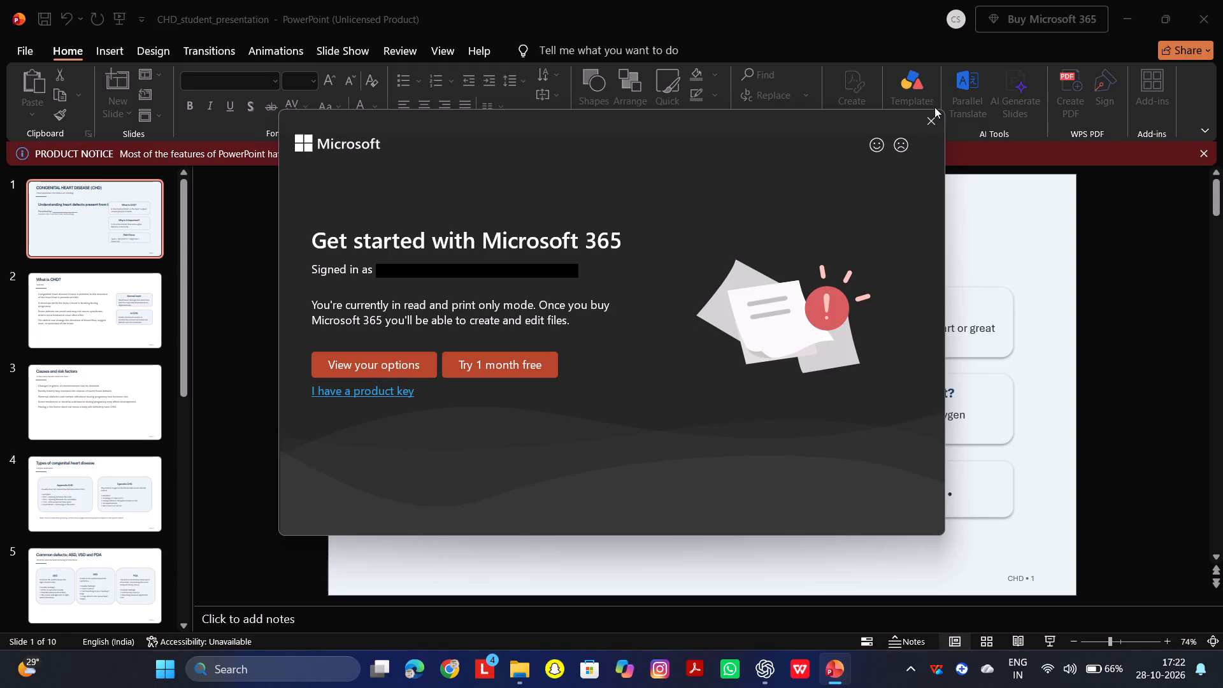
Dismiss the Microsoft 365 sign-up and trial offers and the product notice above the presentation.
click(934, 122)
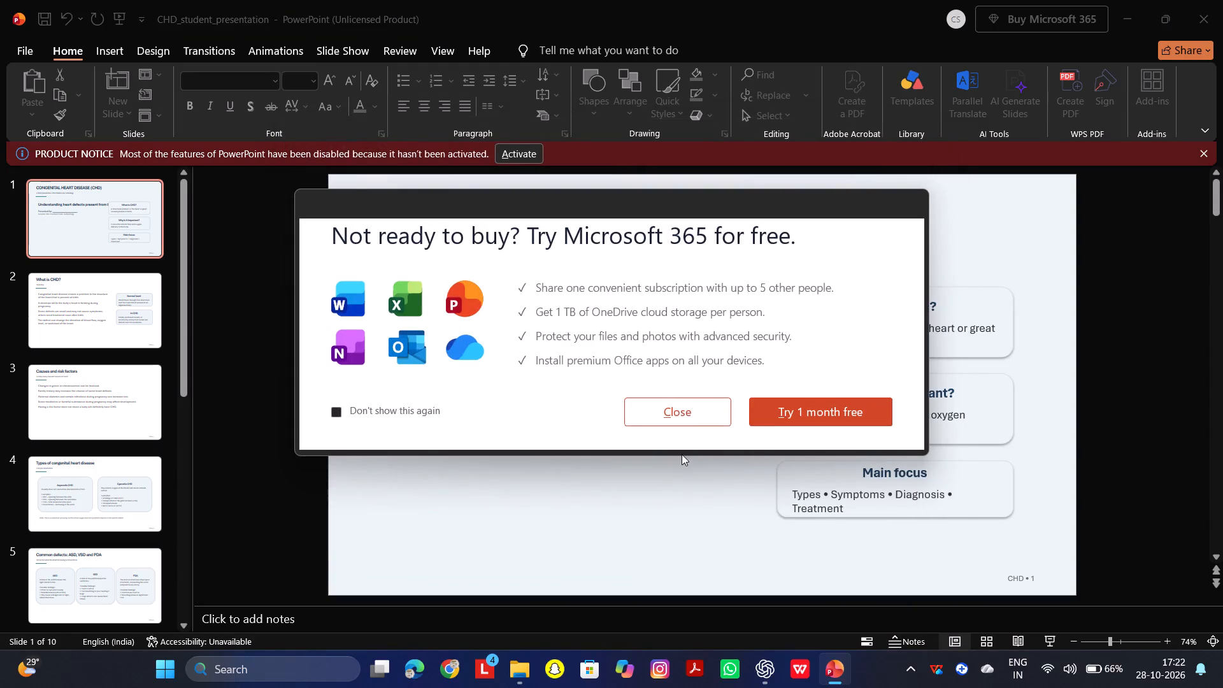
click(679, 412)
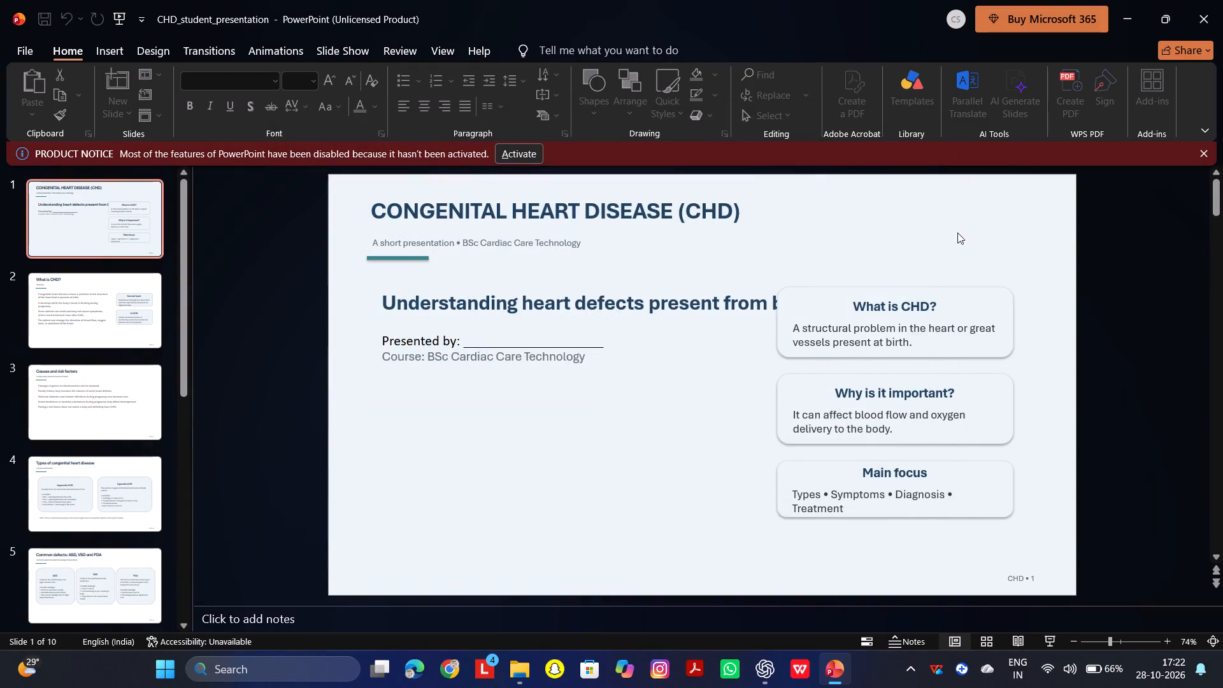
click(1204, 157)
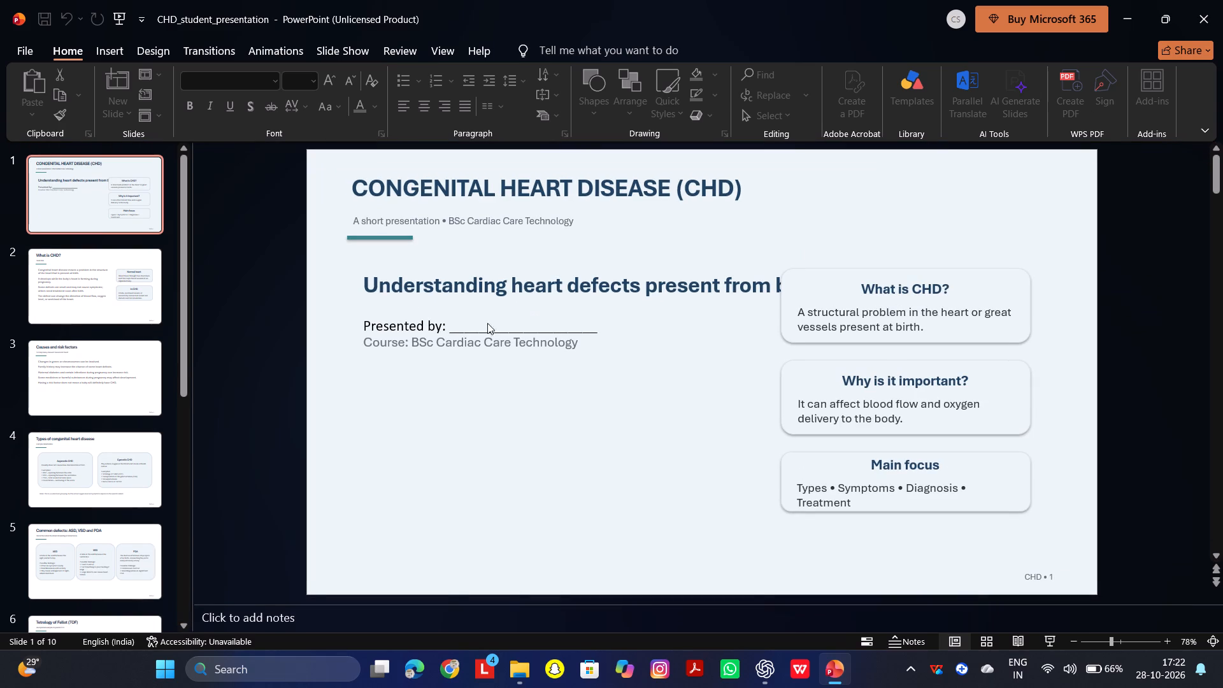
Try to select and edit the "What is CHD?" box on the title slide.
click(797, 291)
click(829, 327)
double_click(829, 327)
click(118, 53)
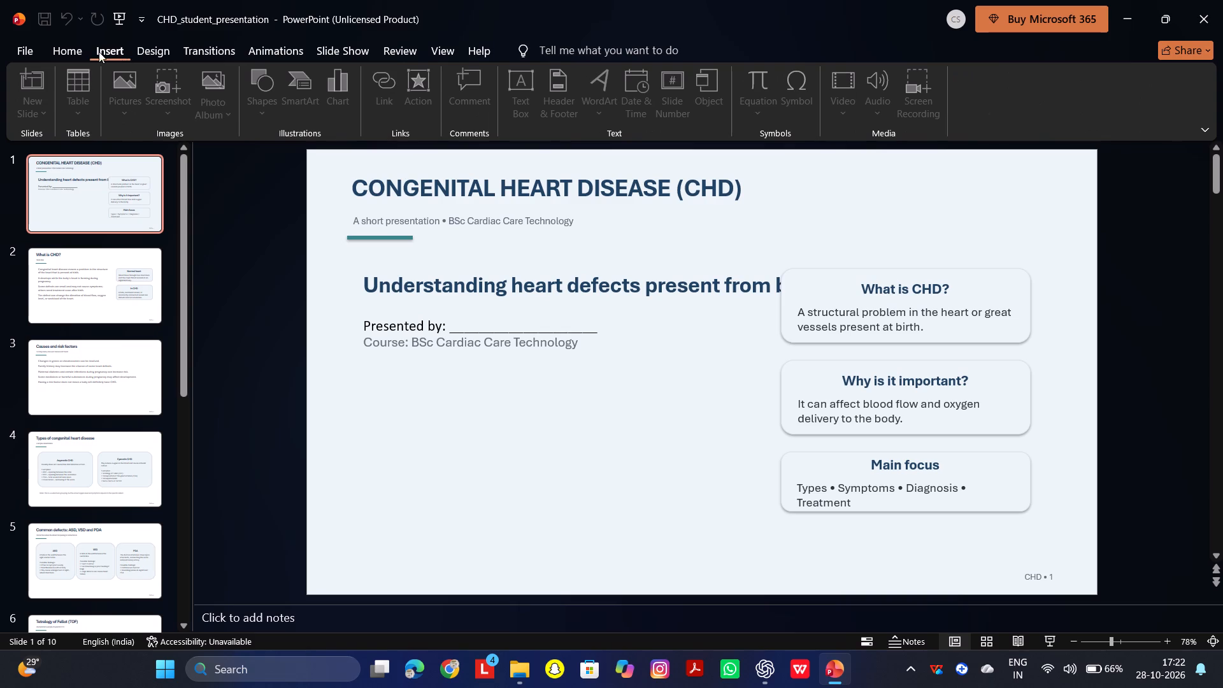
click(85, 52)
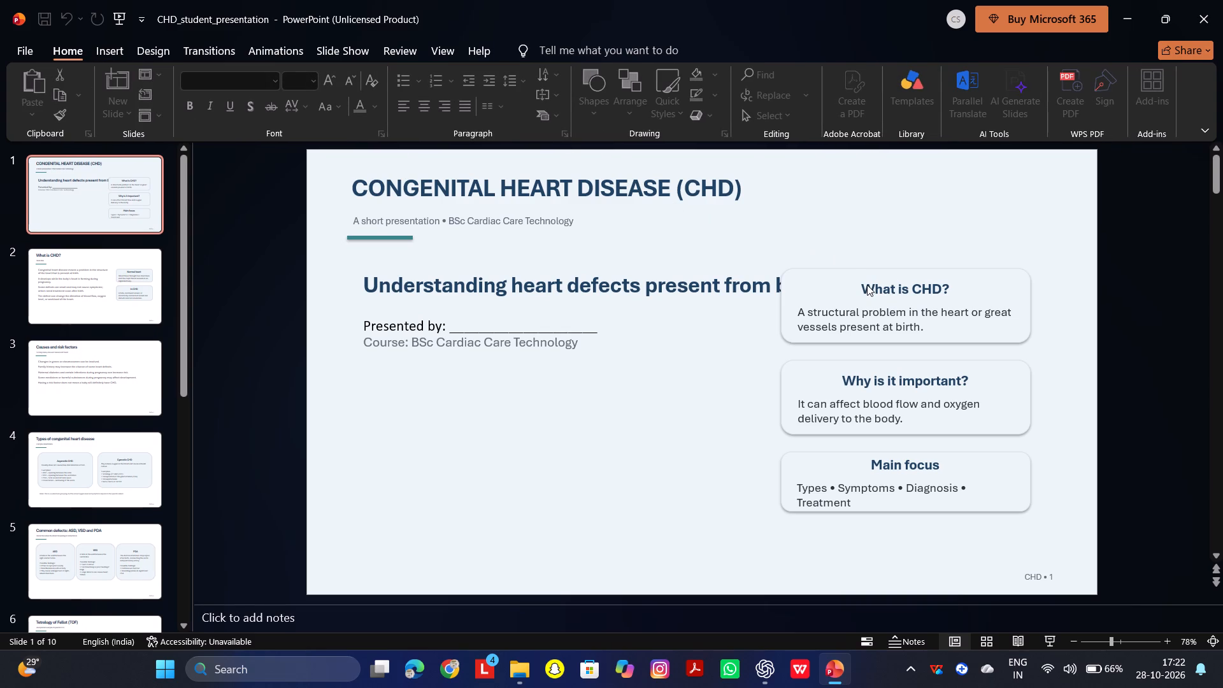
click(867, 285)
Examine the Microsoft 365 purchase options for the monthly Personal and Family plans.
click(1044, 15)
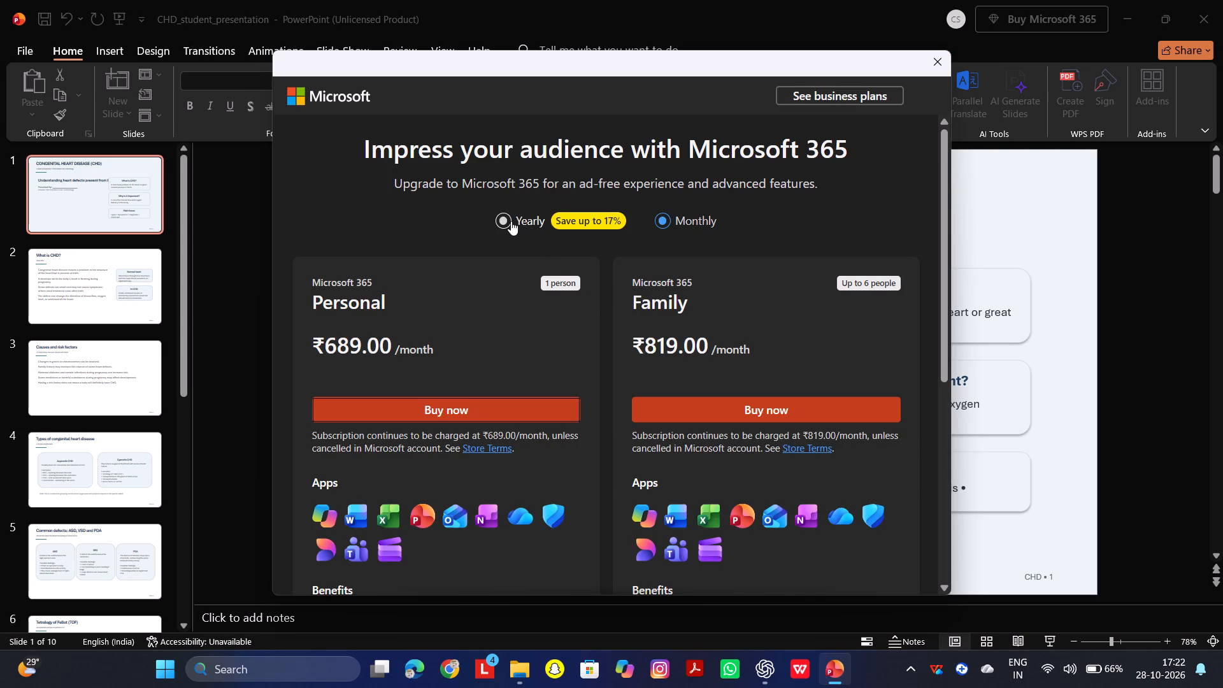
scroll(732, 264, down, 3)
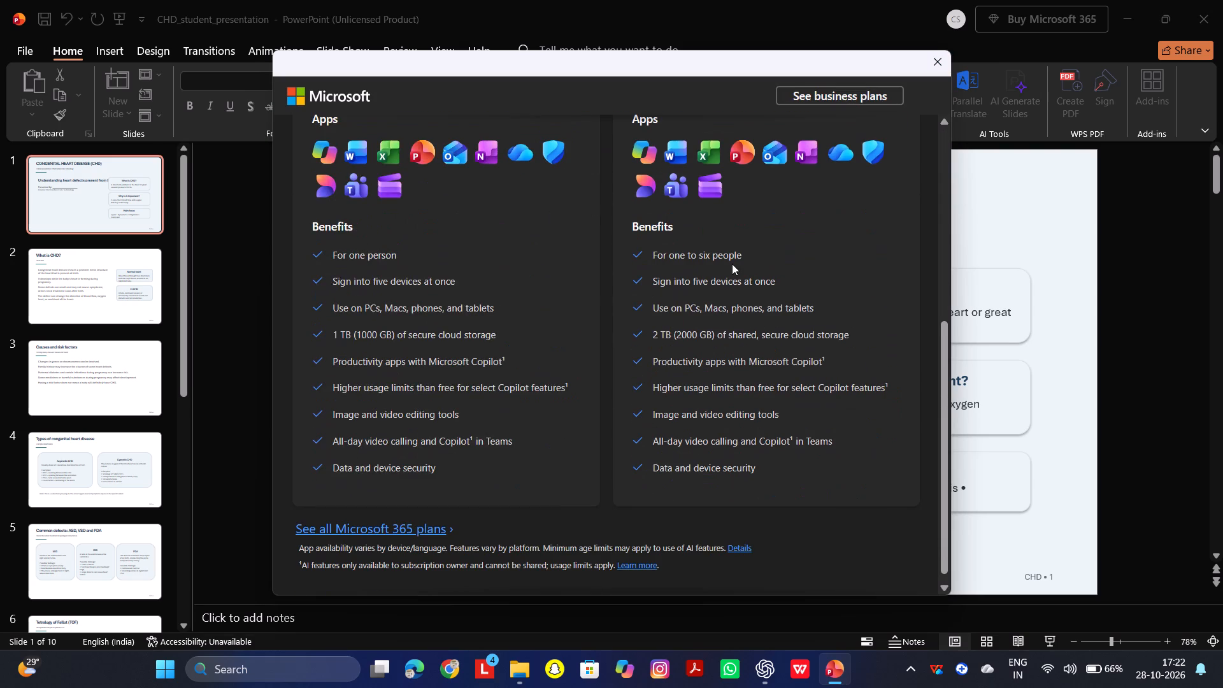
scroll(732, 264, up, 2)
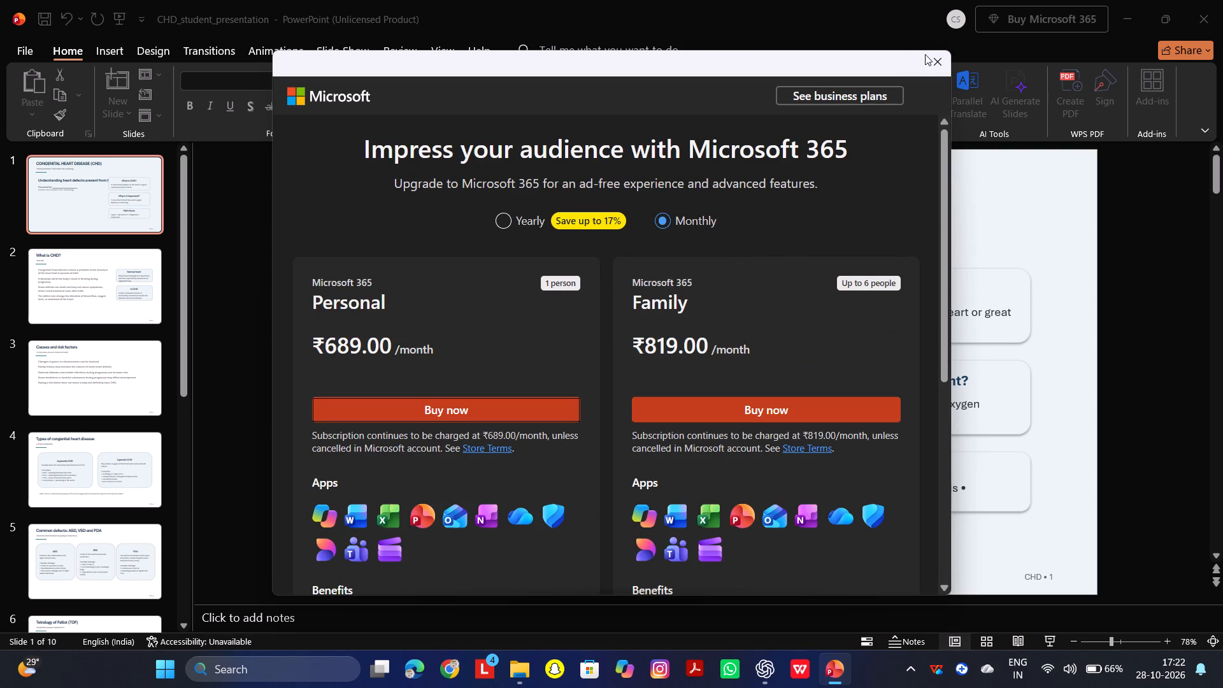
click(933, 59)
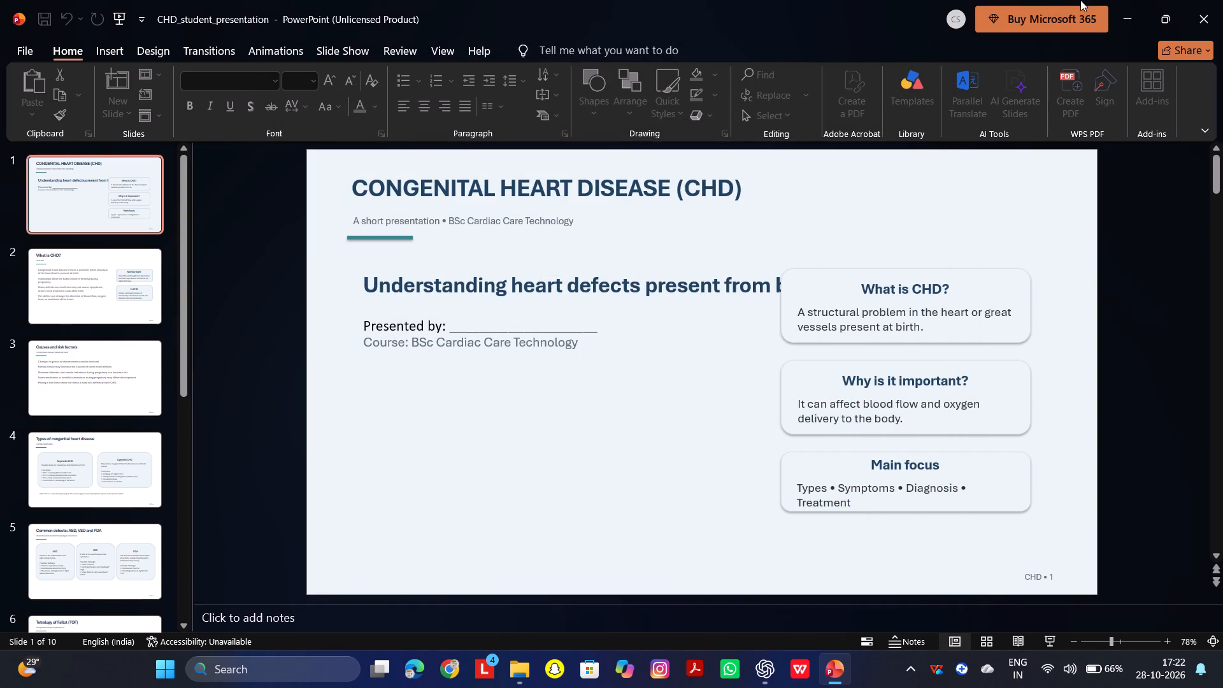
Close the presentation in PowerPoint and reopen CHD_student_presentation from the recent files in WPS Office.
click(1198, 6)
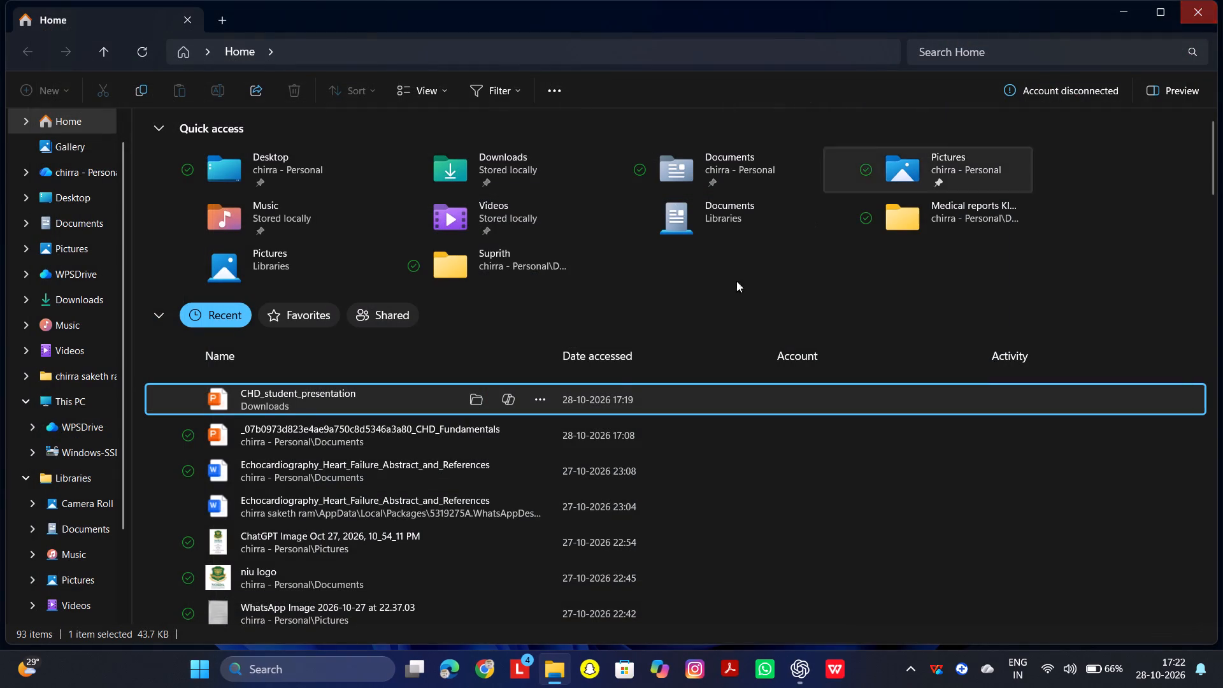
double_click(590, 392)
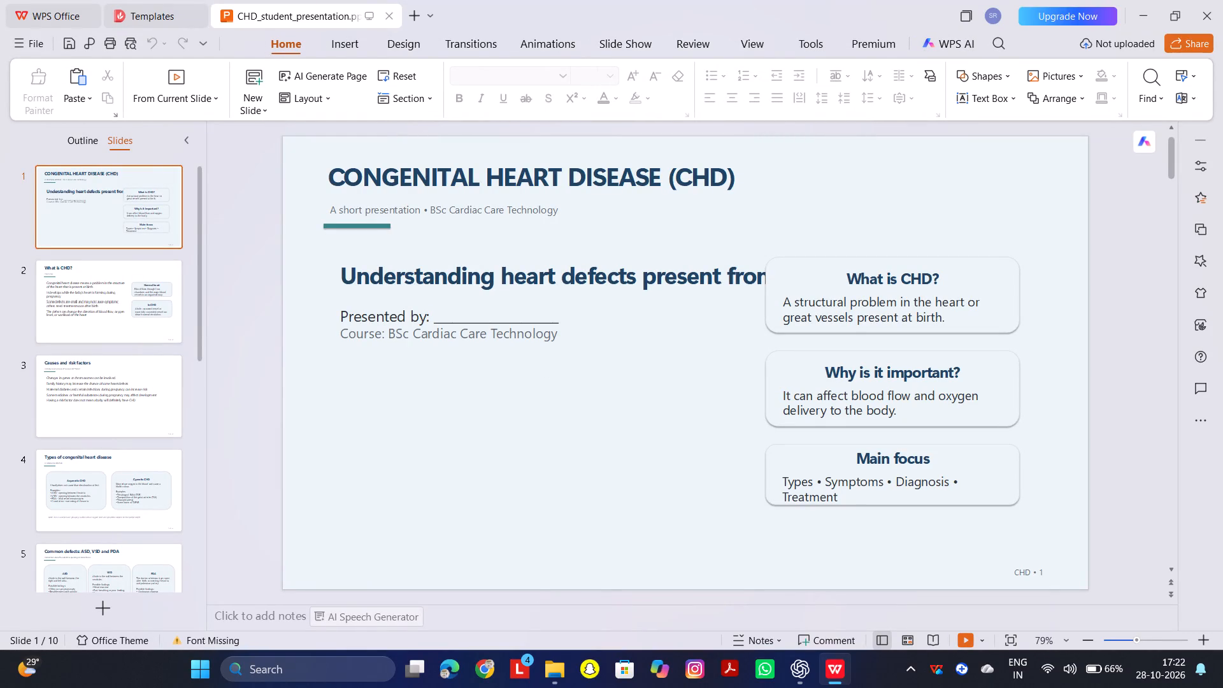
Move the "What is CHD?" box on slide 1 to the open area below the course line.
drag(852, 331, 492, 468)
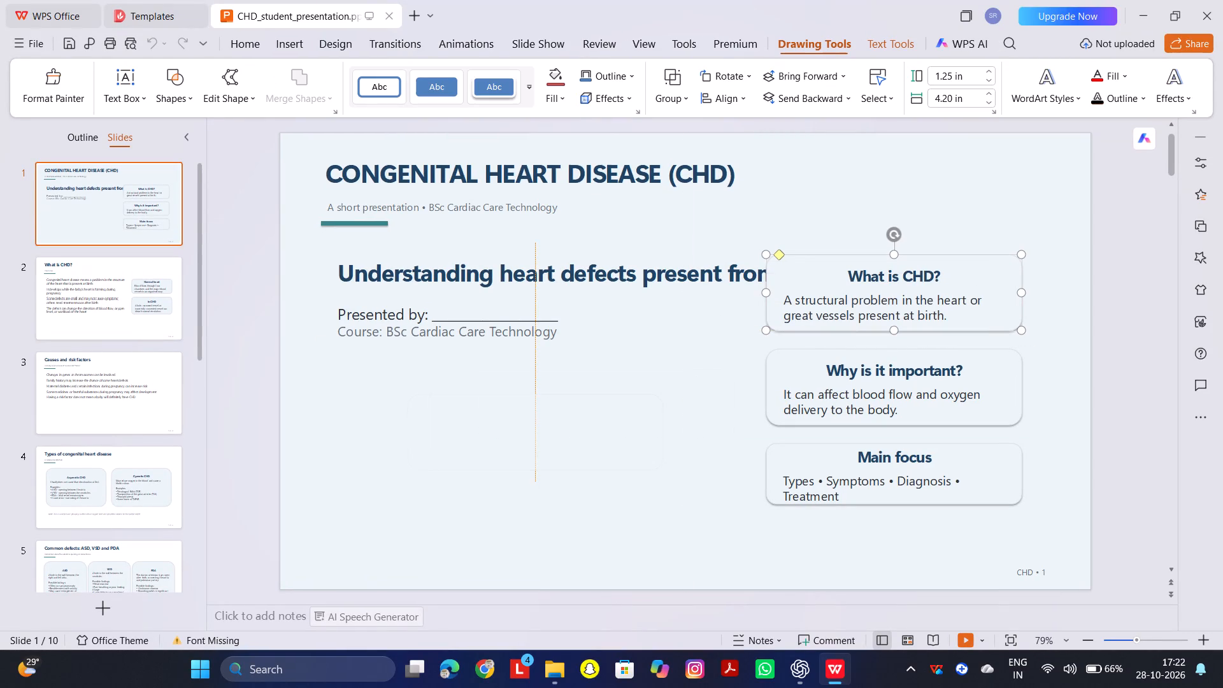
drag(492, 468, 499, 467)
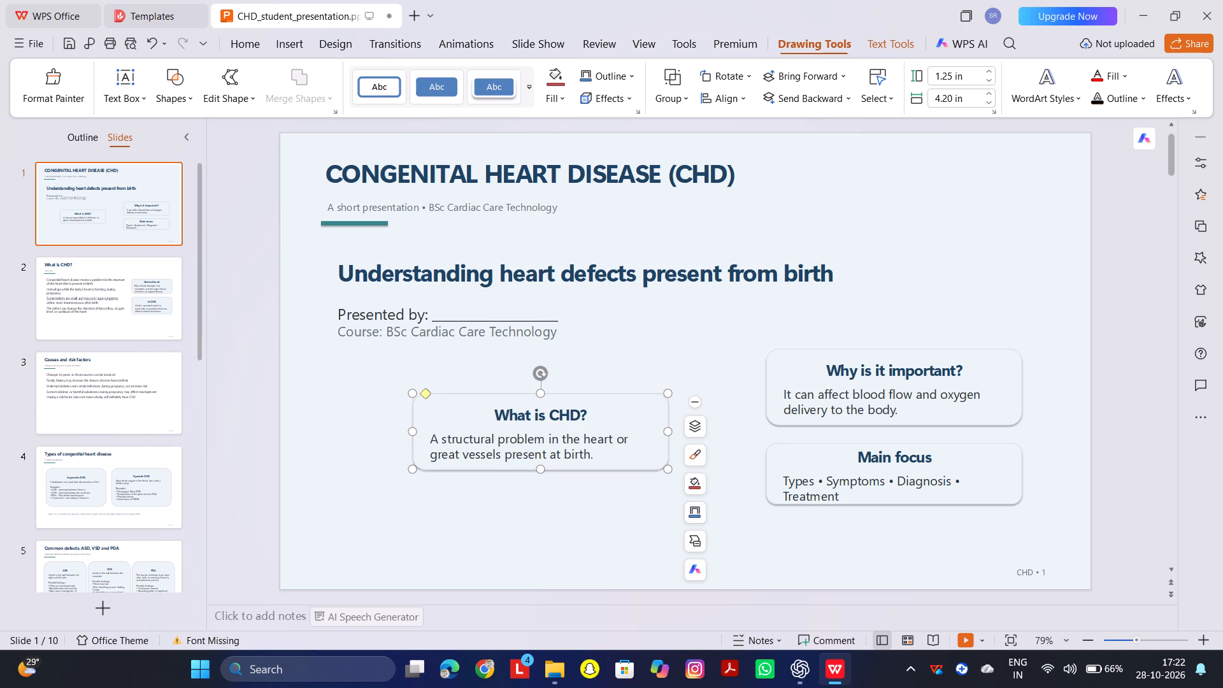
Delete the heading text "Understanding heart defects present from birth" from slide 1, keeping the presenter and course lines.
click(833, 271)
key(BackSpace)
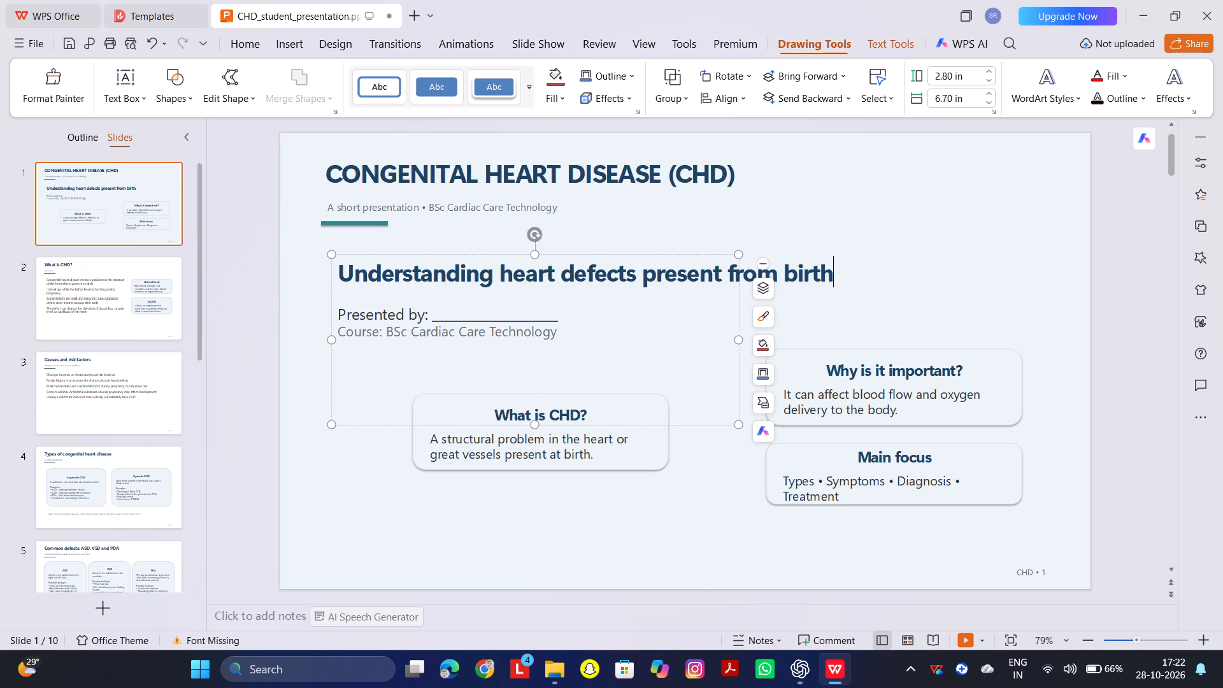
key(BackSpace)
key(BackSpace)
key(BackSpace)
key(BackSpace)
key(BackSpace)
key(BackSpace)
key(BackSpace)
key(BackSpace)
key(BackSpace)
key(BackSpace)
key(BackSpace)
key(BackSpace)
key(BackSpace)
key(BackSpace)
key(BackSpace)
key(BackSpace)
key(BackSpace)
key(BackSpace)
key(BackSpace)
key(BackSpace)
key(BackSpace)
key(BackSpace)
key(BackSpace)
key(BackSpace)
key(BackSpace)
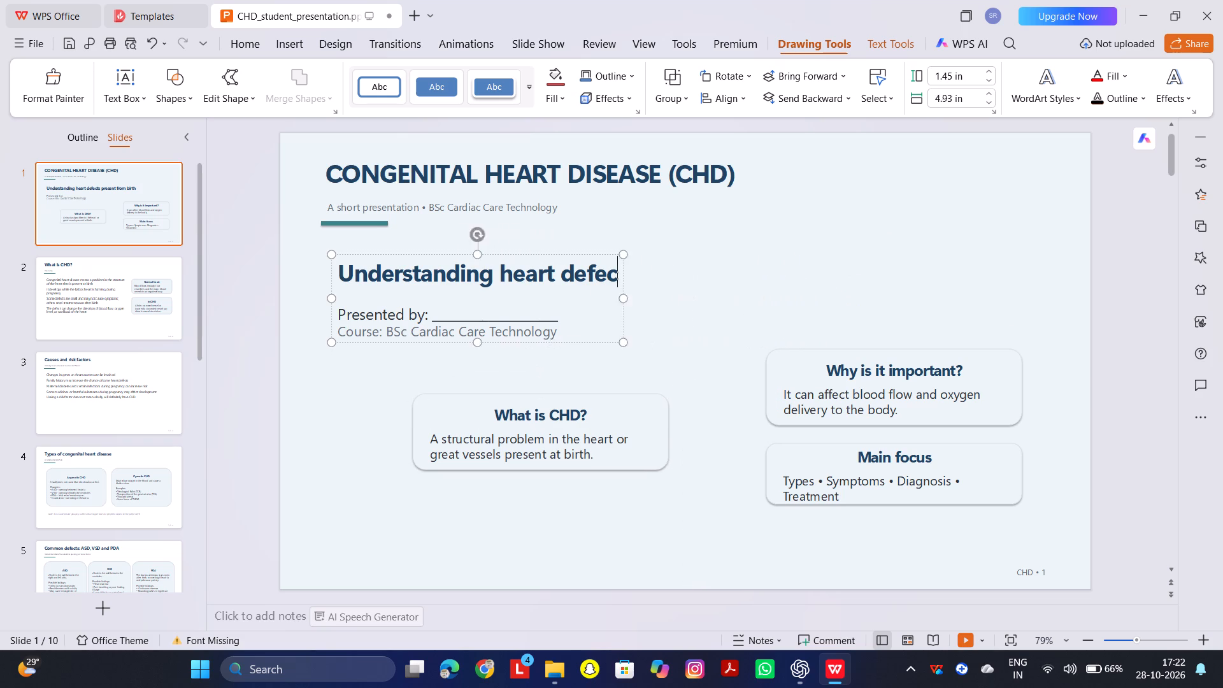
key(BackSpace)
key(BackSpace)
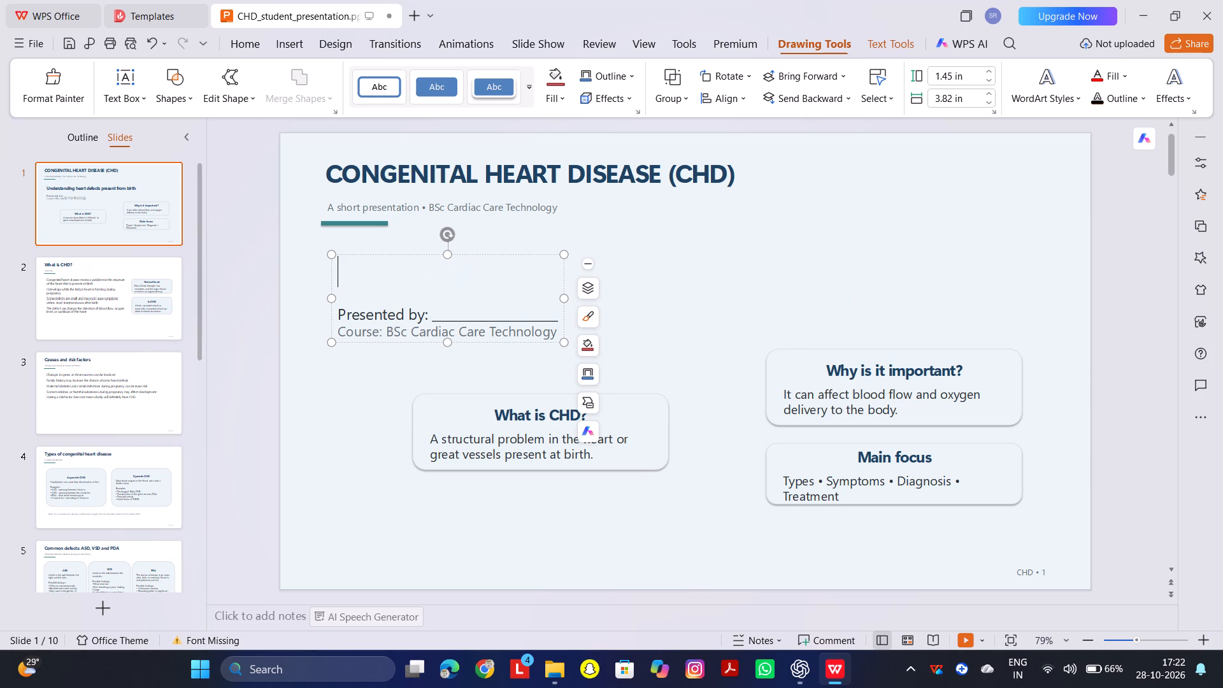
Delete the subtitle text "A short presentation • BSc Cardiac Care Technology" under the main title on slide 1.
click(554, 208)
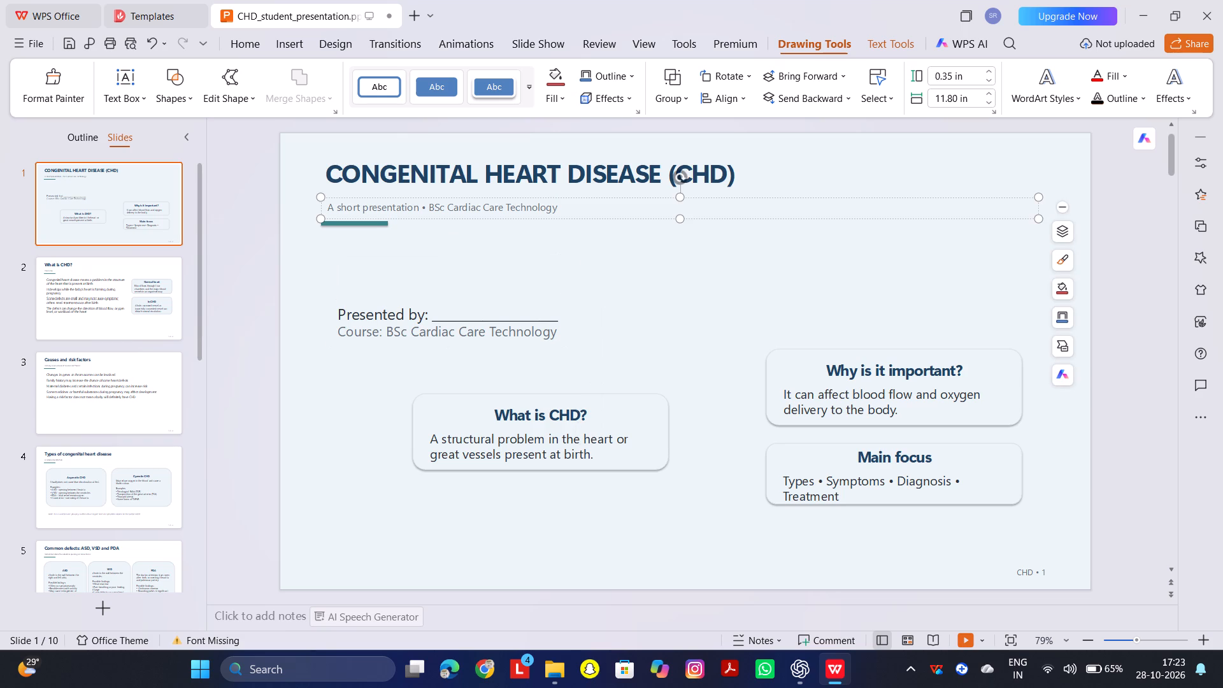
key(Right)
key(BackSpace)
key(BackSpace)
key(BackSpace)
key(BackSpace)
key(BackSpace)
key(BackSpace)
key(BackSpace)
key(BackSpace)
key(BackSpace)
key(BackSpace)
key(BackSpace)
key(BackSpace)
key(BackSpace)
key(BackSpace)
key(BackSpace)
key(BackSpace)
key(BackSpace)
key(BackSpace)
key(BackSpace)
key(BackSpace)
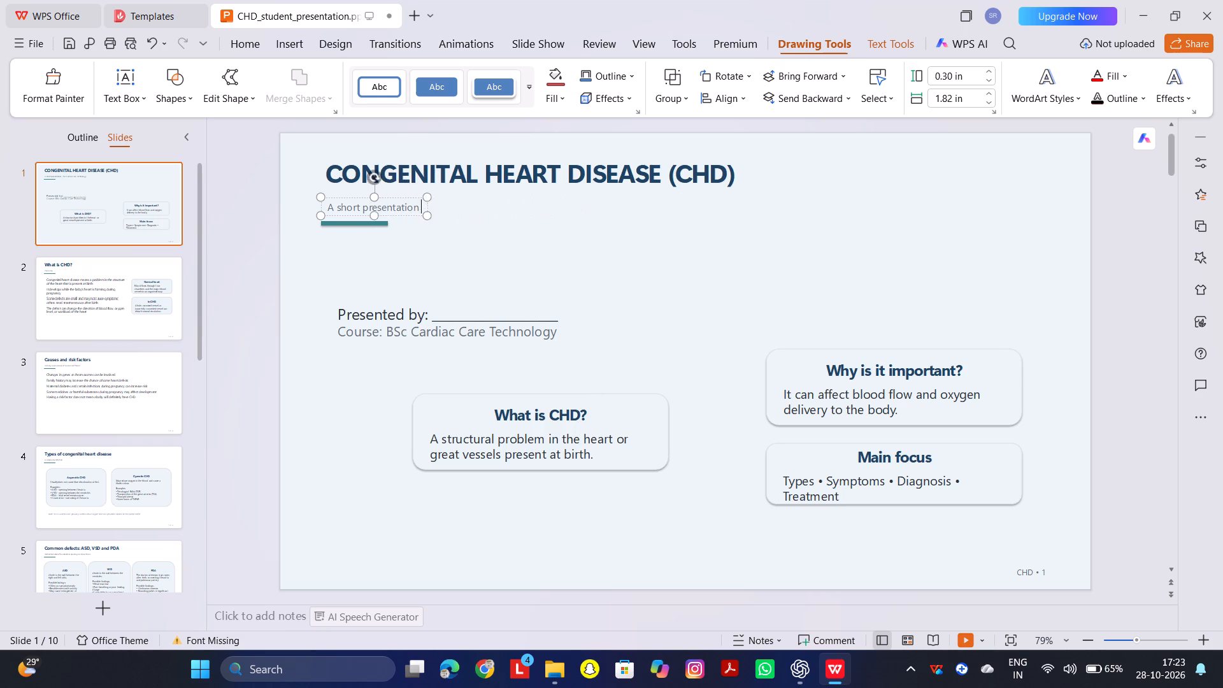
key(BackSpace)
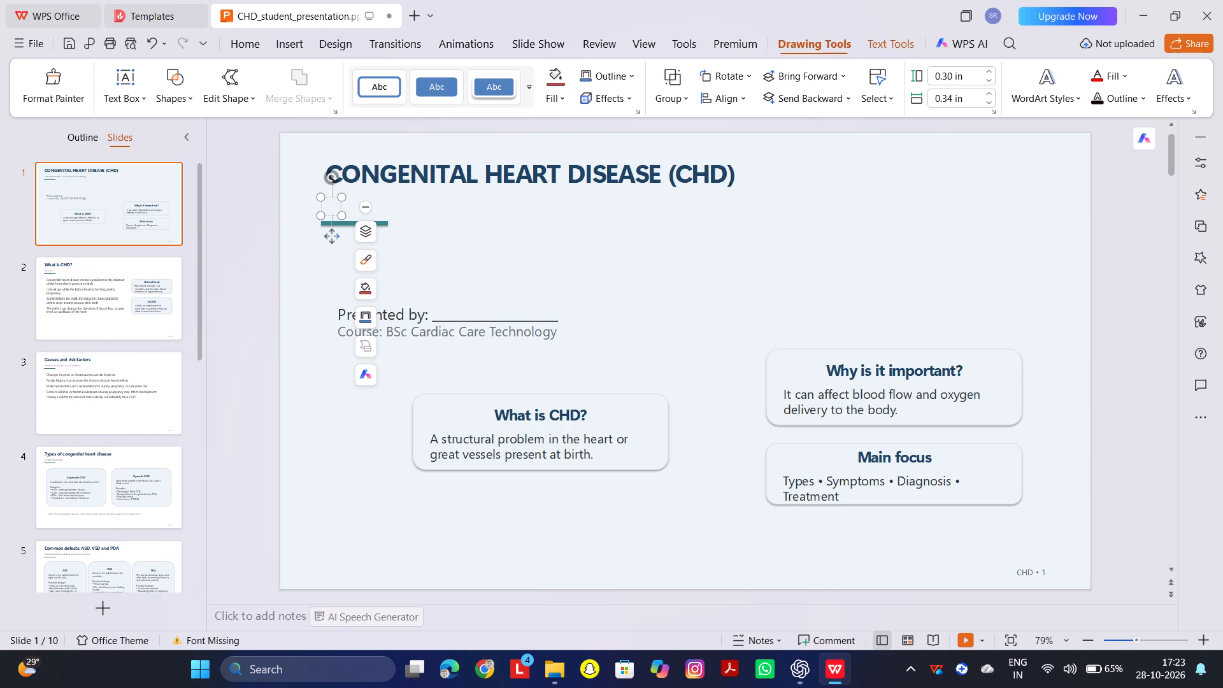
Cut the short teal accent line beneath the main title on slide 1.
click(383, 222)
click(467, 288)
click(355, 220)
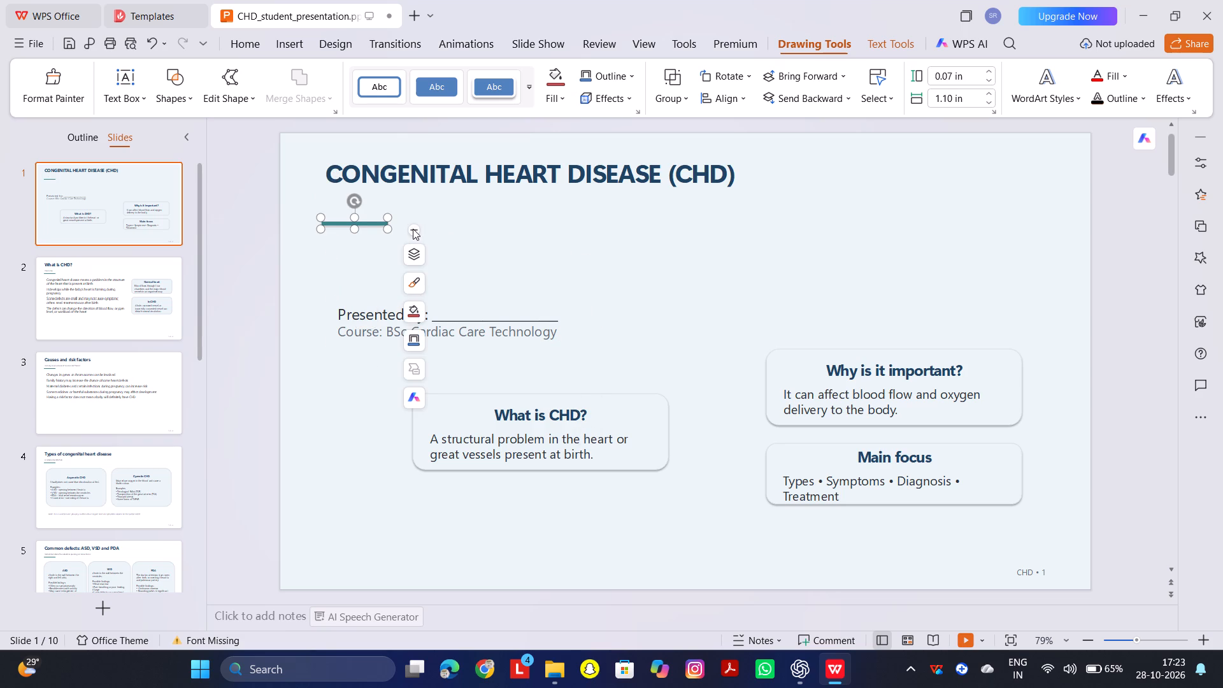
click(413, 229)
click(413, 229)
right_click(359, 226)
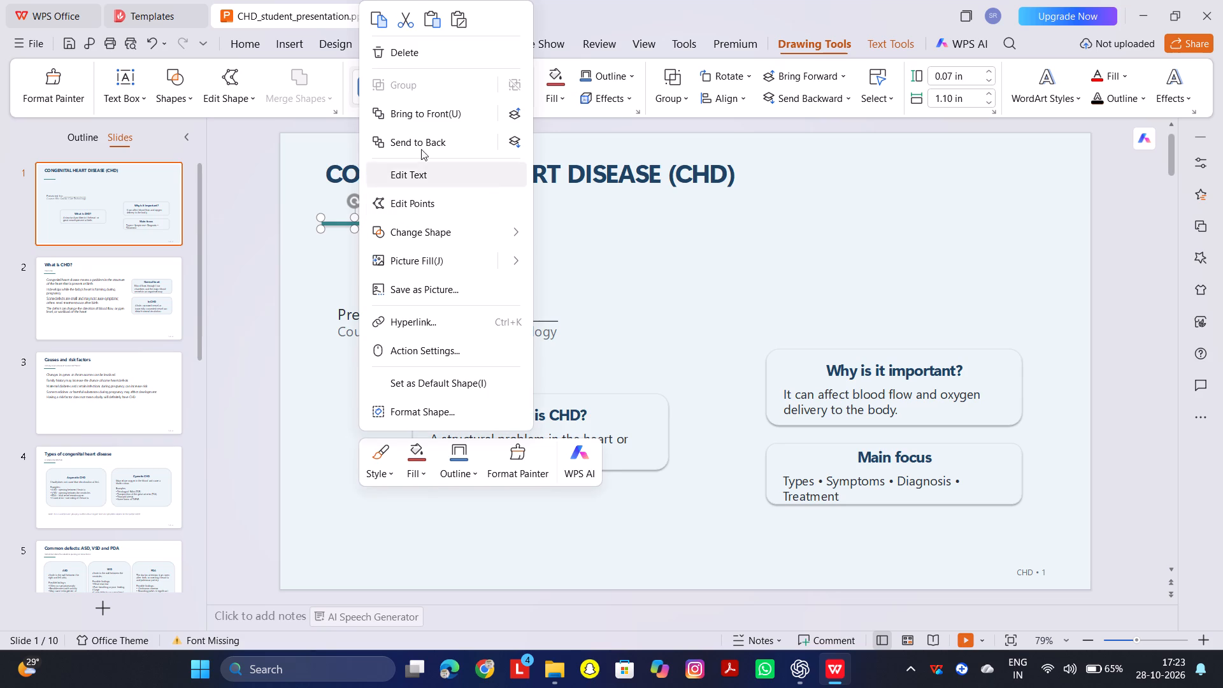
click(403, 27)
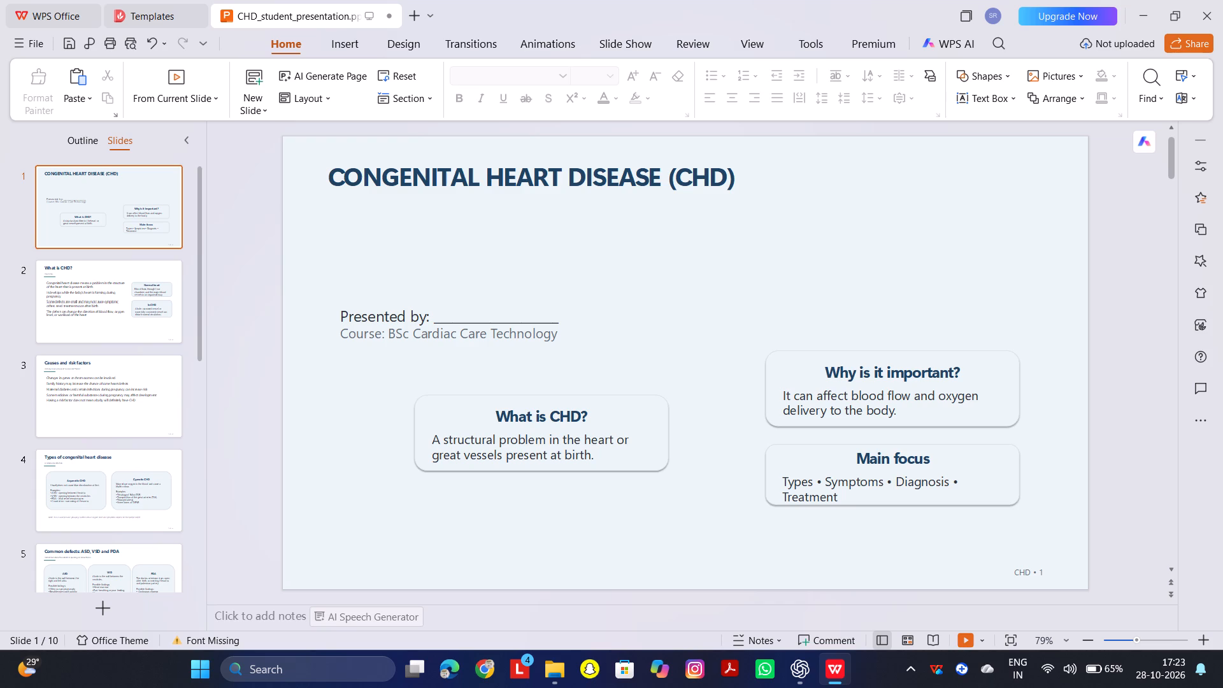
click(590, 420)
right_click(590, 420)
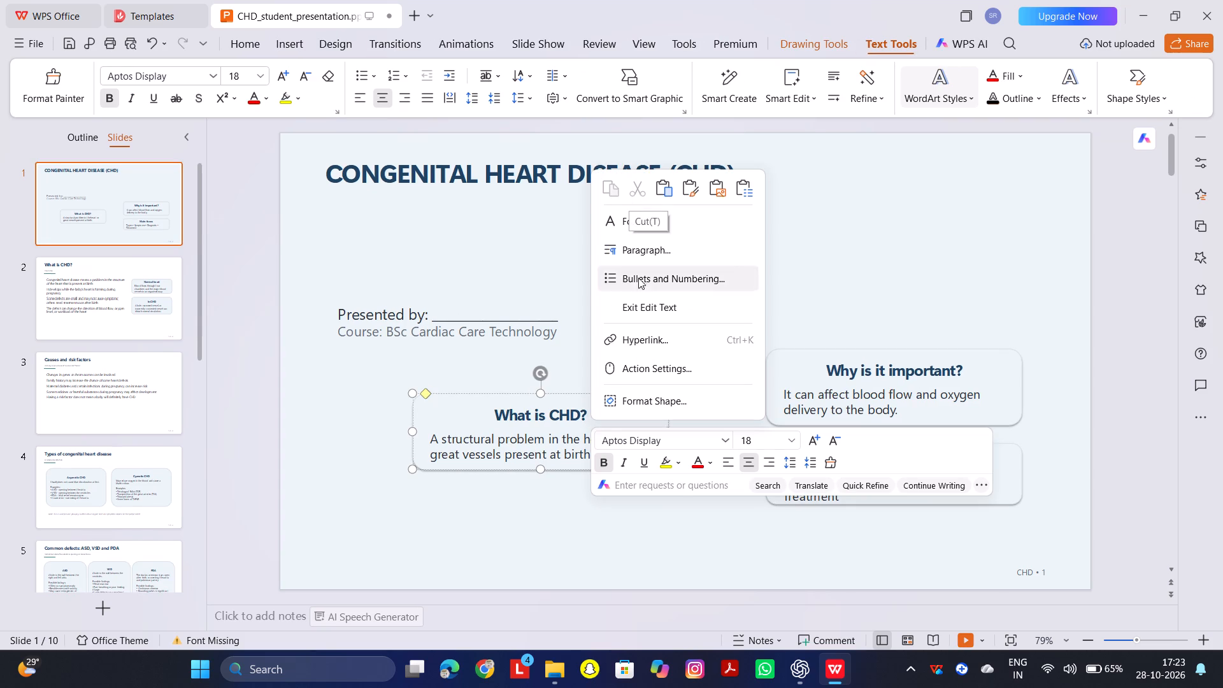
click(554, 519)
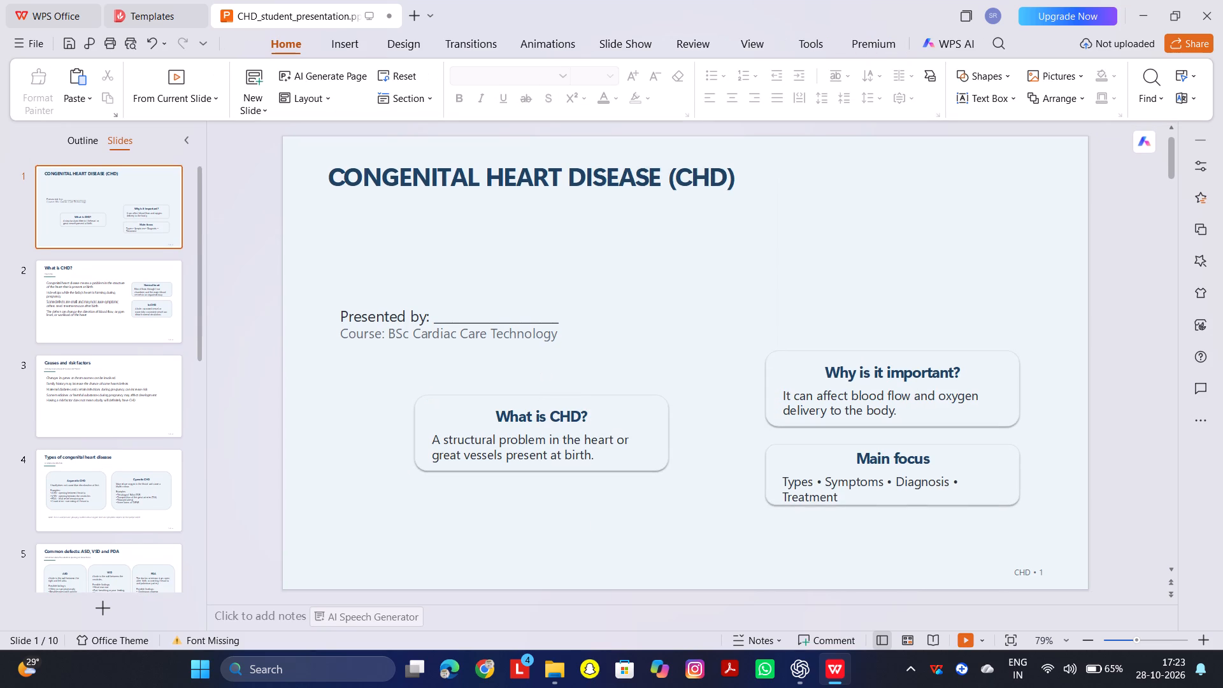
Clear the heading and description text from the "What is CHD?" box on slide 1 and cut the emptied box.
right_click(617, 420)
click(596, 420)
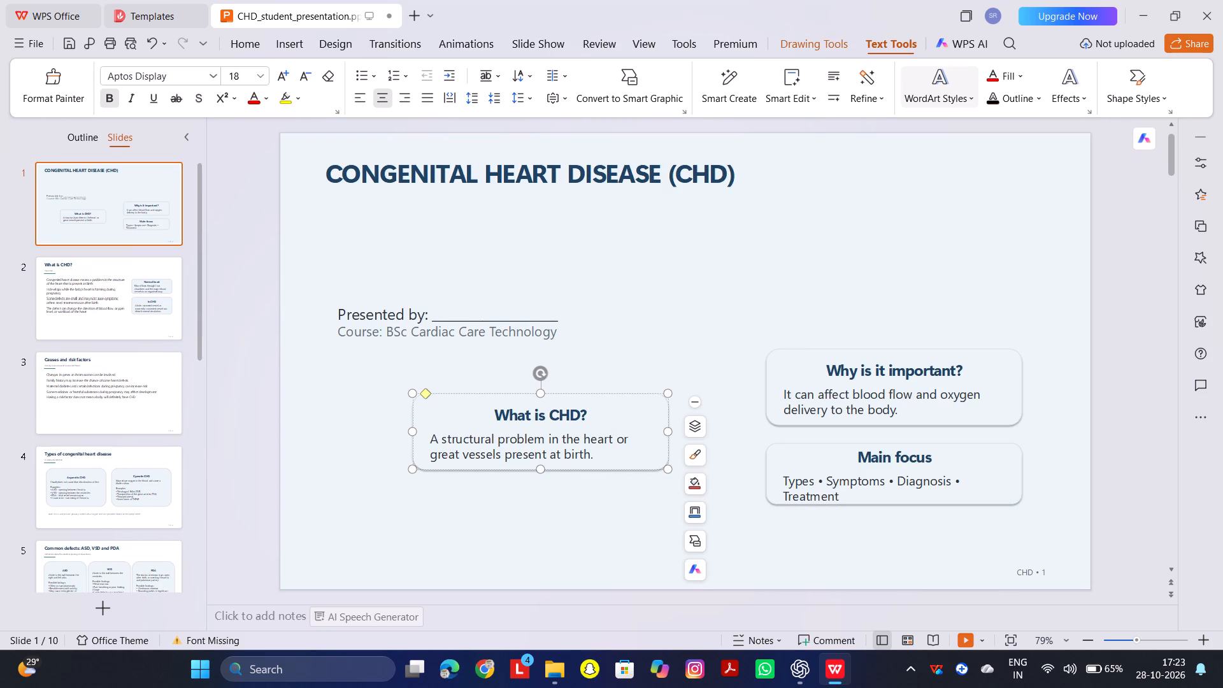
key(BackSpace)
key(BackSpace)
key(BackSpace)
key(BackSpace)
key(BackSpace)
key(BackSpace)
key(BackSpace)
key(BackSpace)
key(BackSpace)
key(BackSpace)
key(BackSpace)
key(BackSpace)
key(BackSpace)
key(BackSpace)
key(BackSpace)
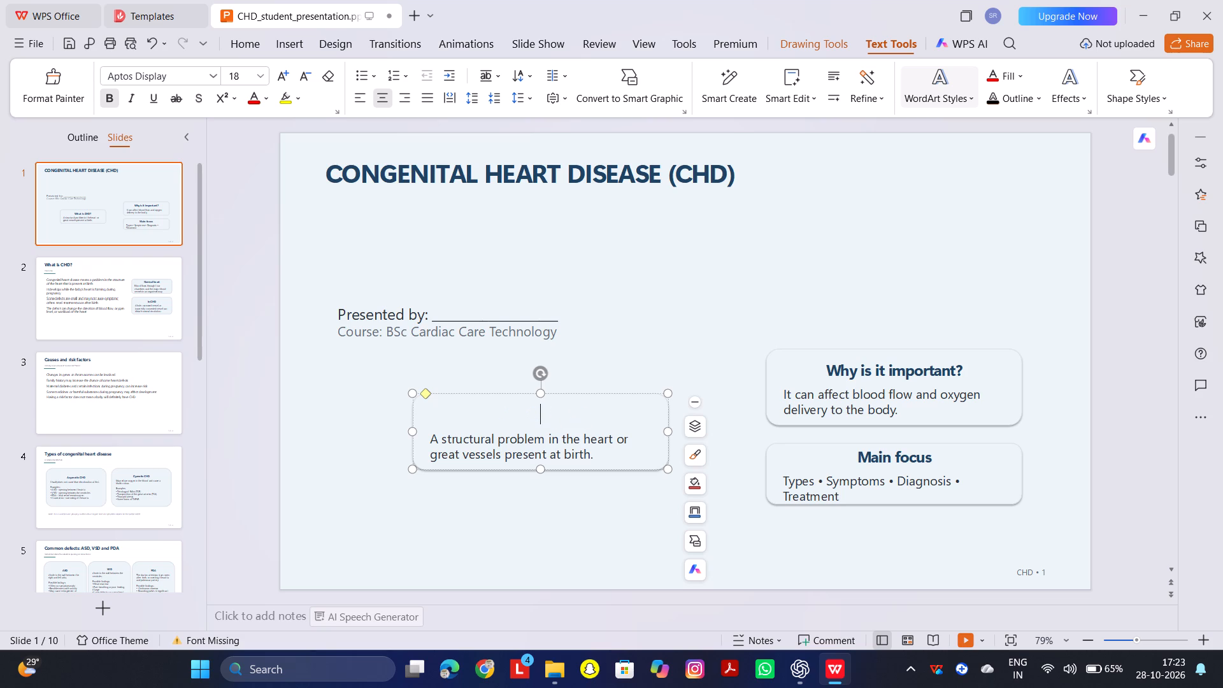
click(589, 451)
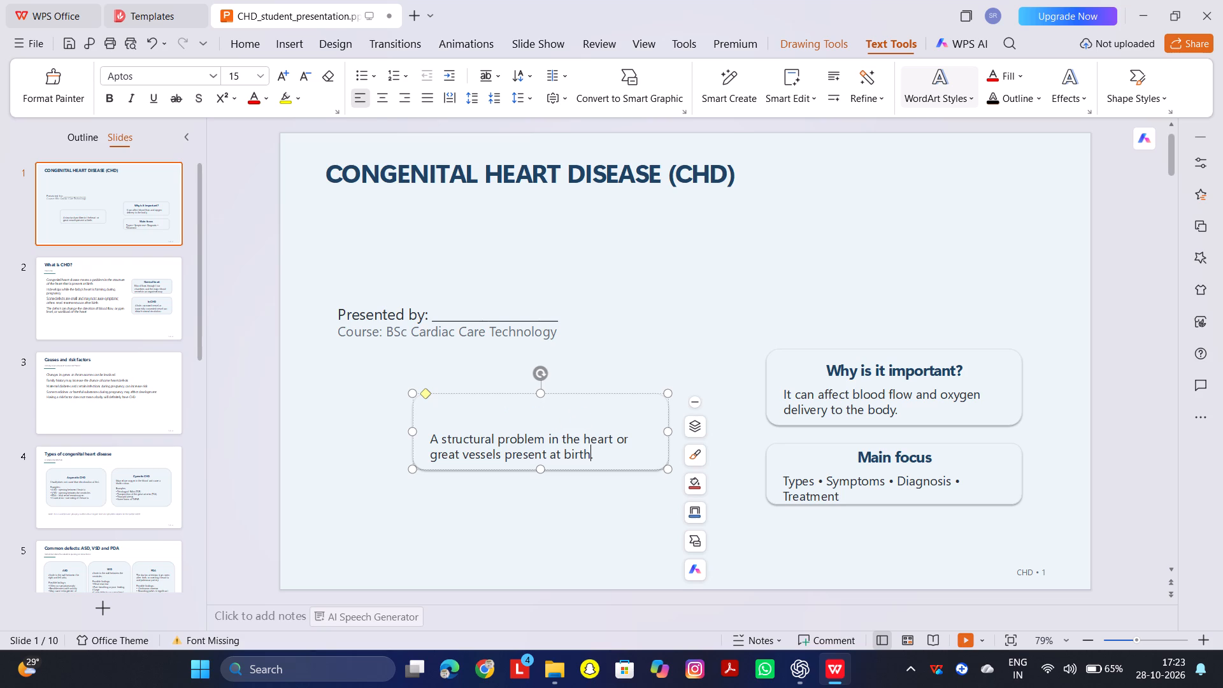
key(BackSpace)
key(BackSpace)
key(BackSpace)
key(BackSpace)
key(BackSpace)
key(BackSpace)
key(BackSpace)
key(BackSpace)
key(BackSpace)
key(BackSpace)
key(BackSpace)
key(BackSpace)
key(BackSpace)
key(BackSpace)
key(BackSpace)
key(BackSpace)
key(BackSpace)
key(BackSpace)
key(BackSpace)
key(BackSpace)
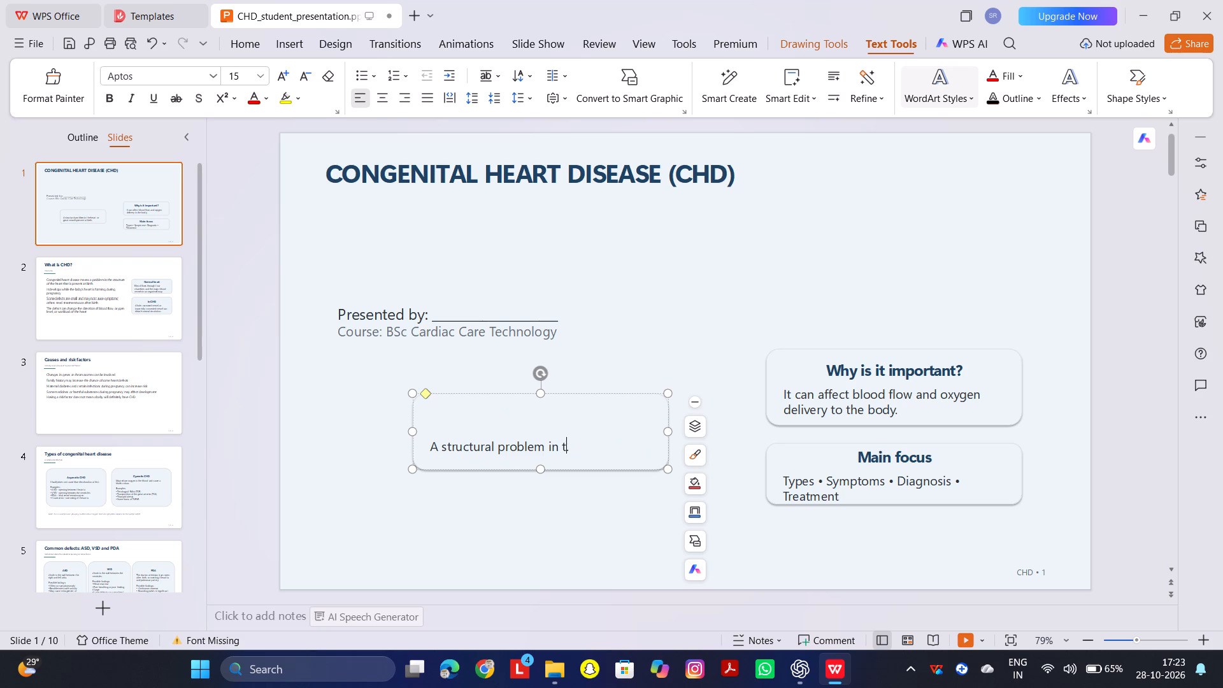
right_click(589, 451)
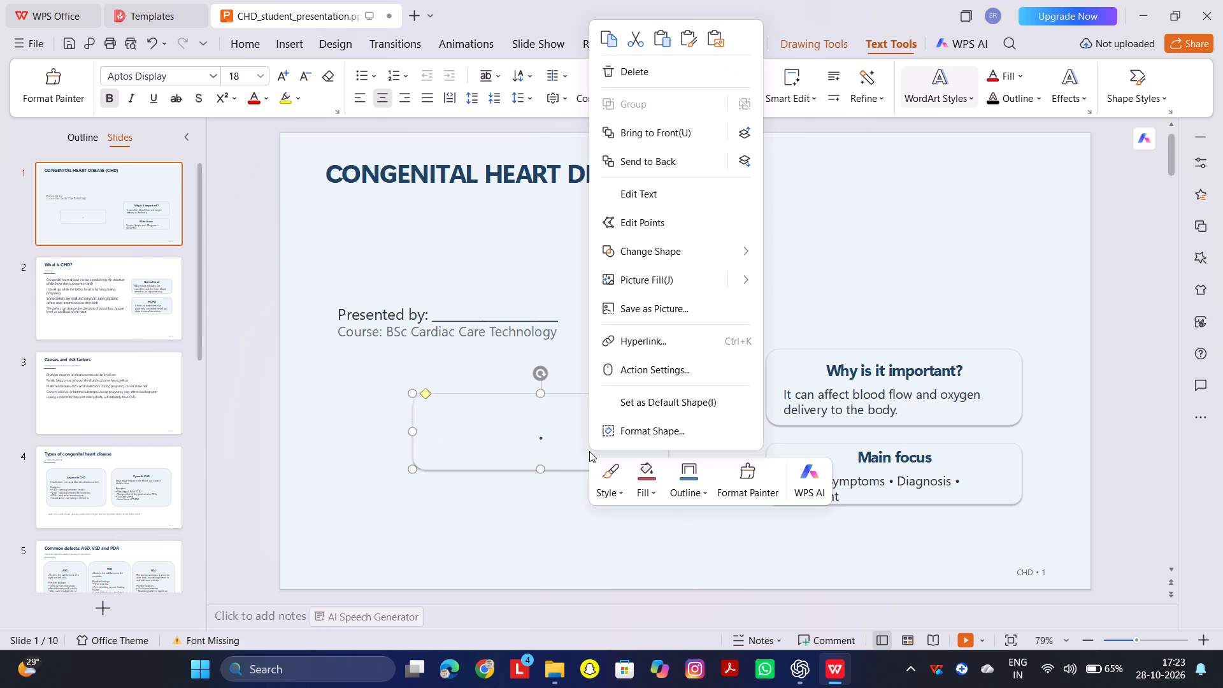
click(640, 37)
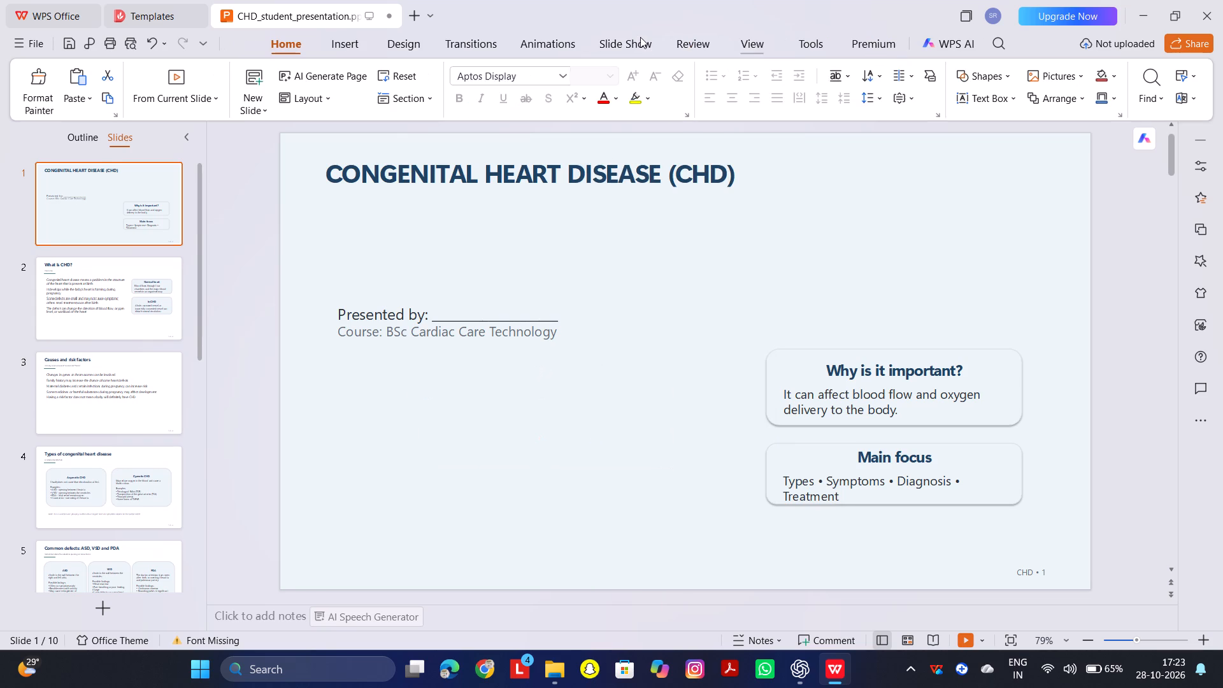
Clear all text from the "Why is it important?" box on slide 1 and cut the emptied box.
right_click(834, 383)
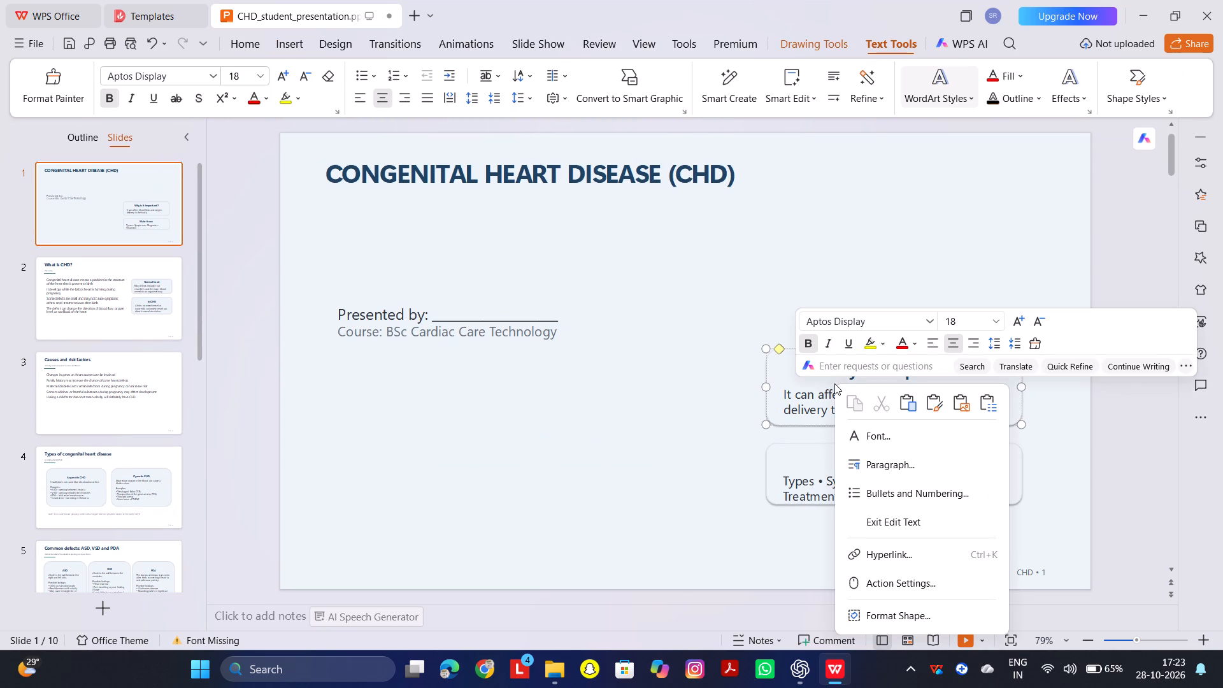
click(788, 390)
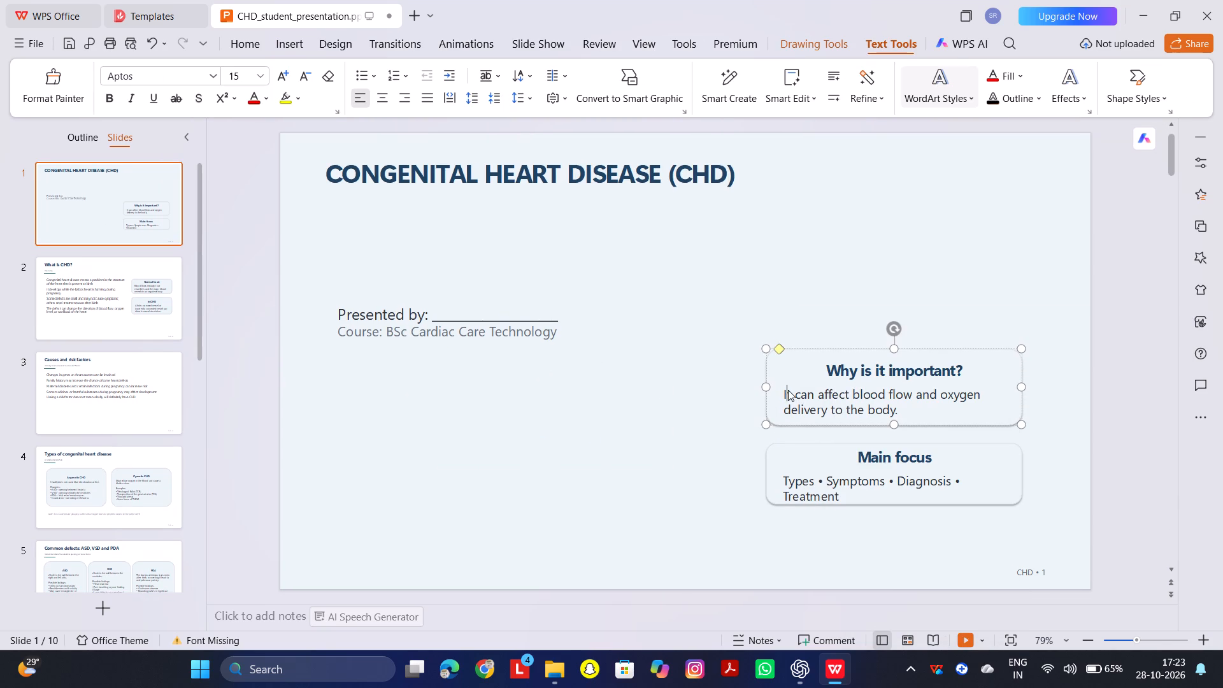
click(898, 407)
key(BackSpace)
key(BackSpace)
key(BackSpace)
key(BackSpace)
key(BackSpace)
key(BackSpace)
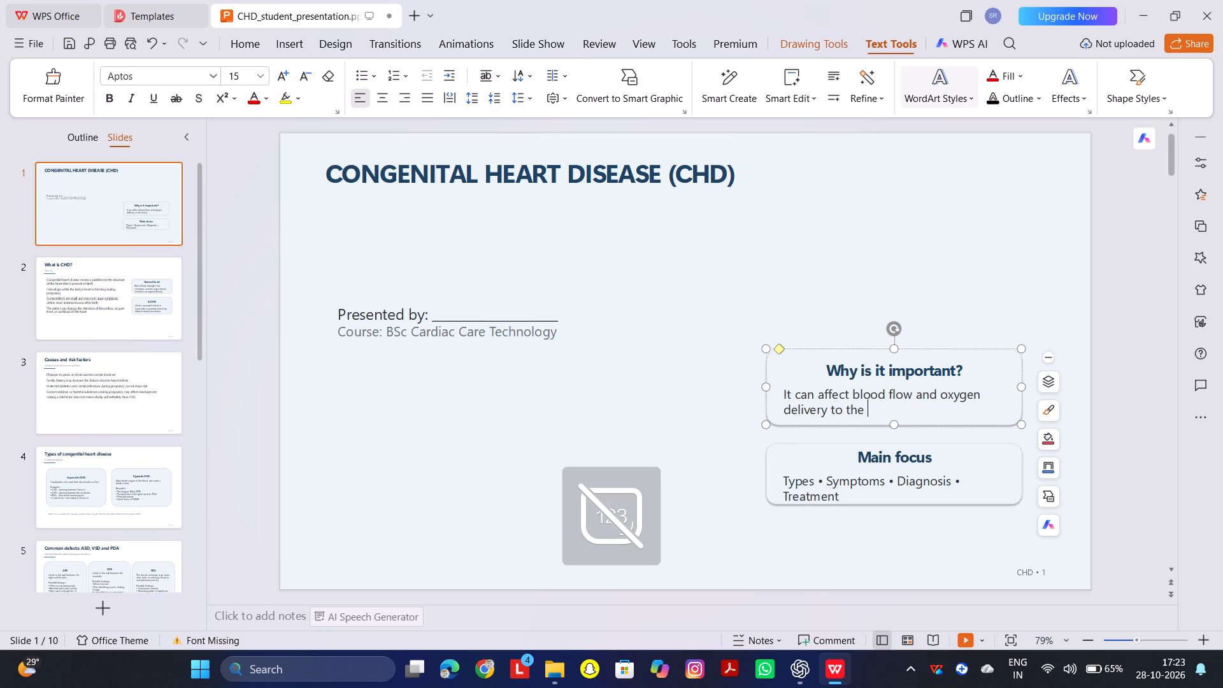
key(BackSpace)
key(BackSpace)
key(BackSpace)
key(BackSpace)
key(BackSpace)
key(BackSpace)
key(BackSpace)
key(BackSpace)
key(BackSpace)
key(BackSpace)
key(BackSpace)
key(BackSpace)
key(BackSpace)
key(BackSpace)
key(BackSpace)
key(BackSpace)
key(BackSpace)
key(BackSpace)
key(BackSpace)
key(BackSpace)
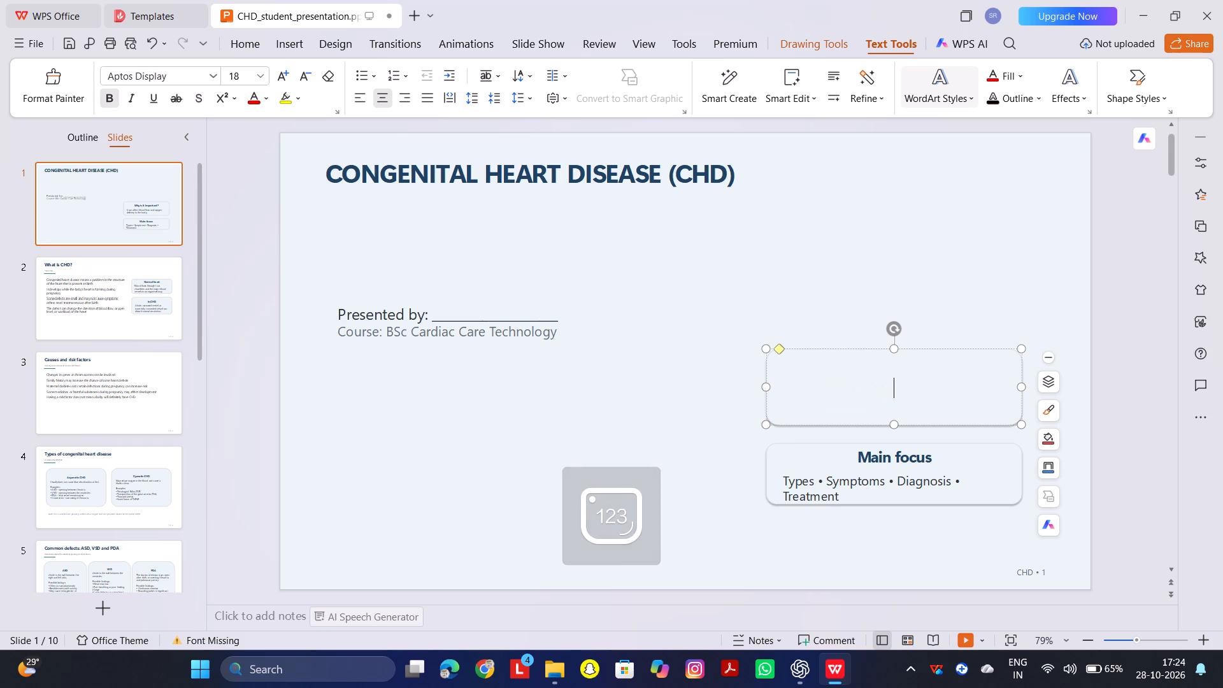
right_click(898, 407)
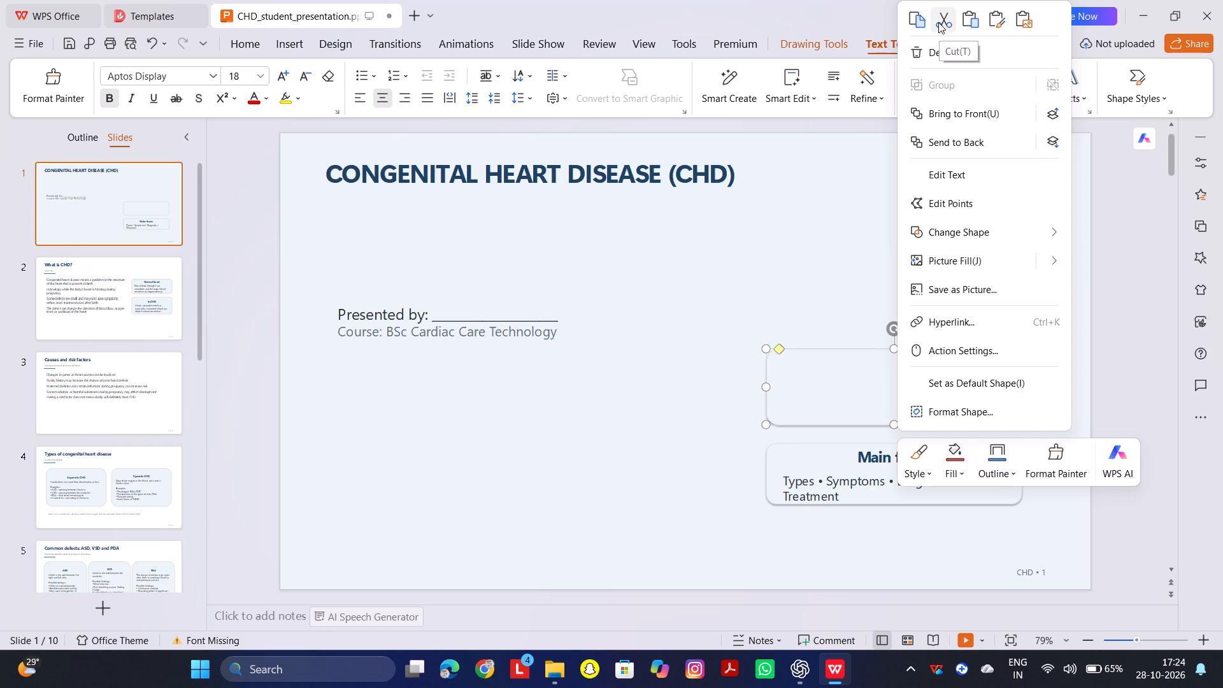
click(938, 22)
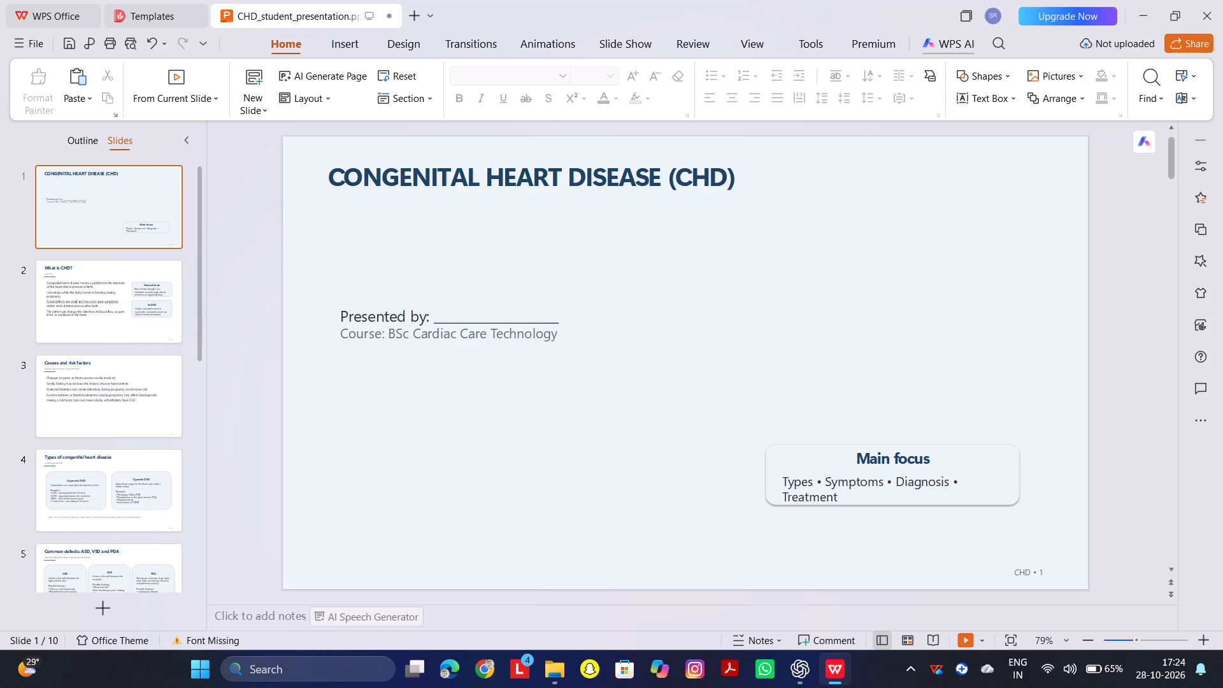
Clear all text from the "Main focus" box on slide 1 and cut the emptied box.
click(850, 495)
key(BackSpace)
key(BackSpace)
key(BackSpace)
key(BackSpace)
key(BackSpace)
key(BackSpace)
key(BackSpace)
key(BackSpace)
key(BackSpace)
key(BackSpace)
key(BackSpace)
key(BackSpace)
key(BackSpace)
key(BackSpace)
key(BackSpace)
key(BackSpace)
key(BackSpace)
key(BackSpace)
key(BackSpace)
key(BackSpace)
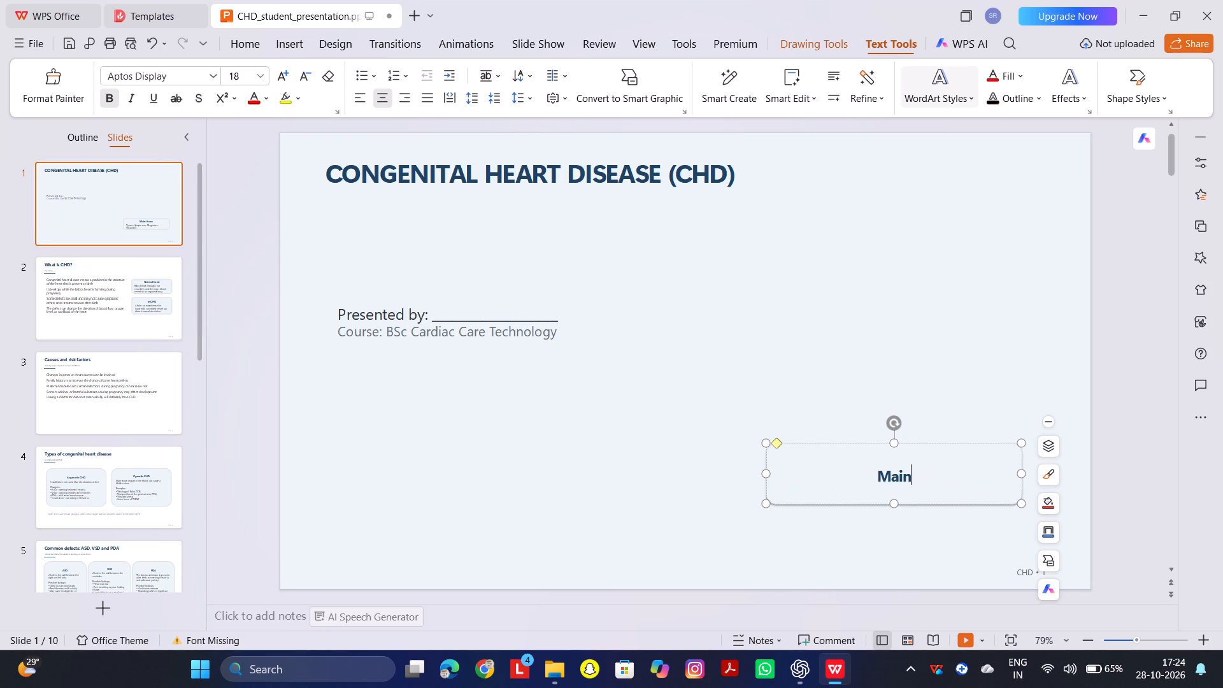
key(BackSpace)
key(BackSpace)
key(BackSpace)
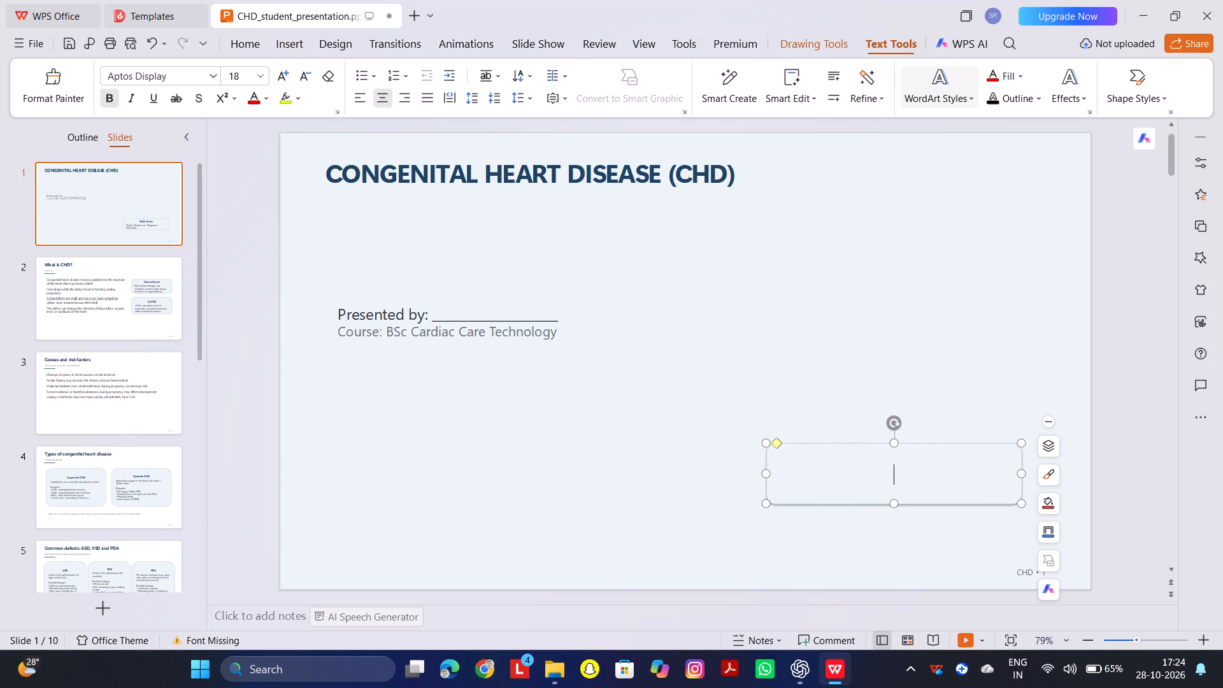
right_click(917, 481)
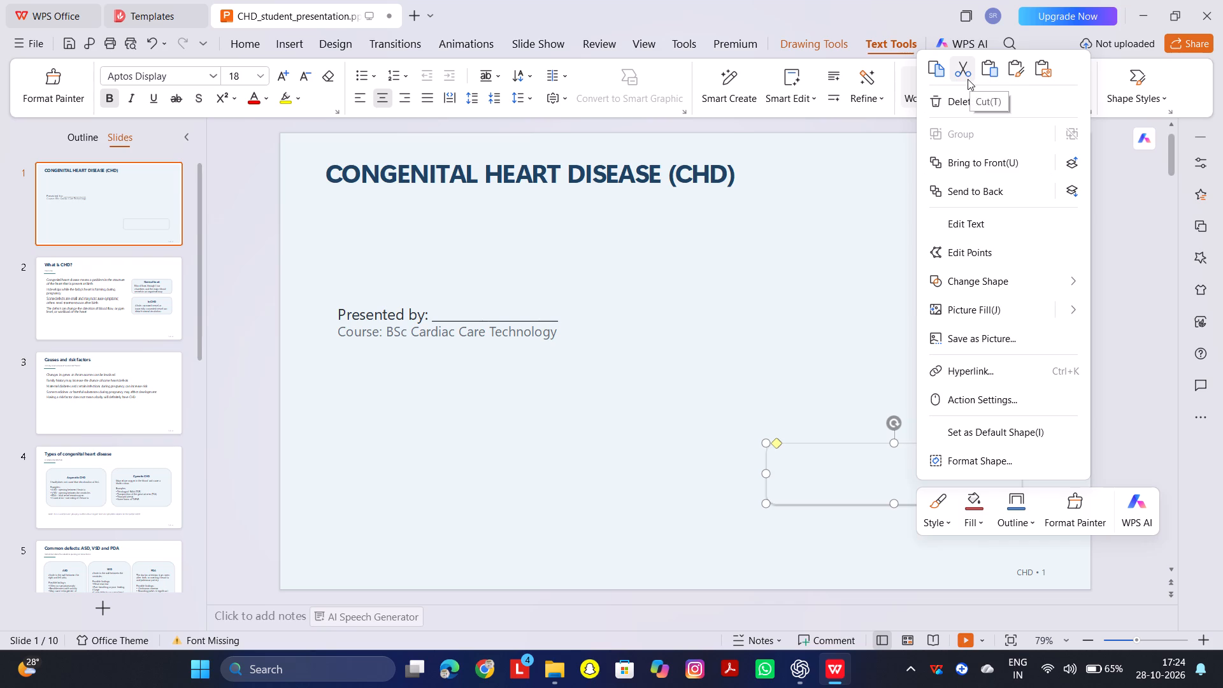
click(968, 79)
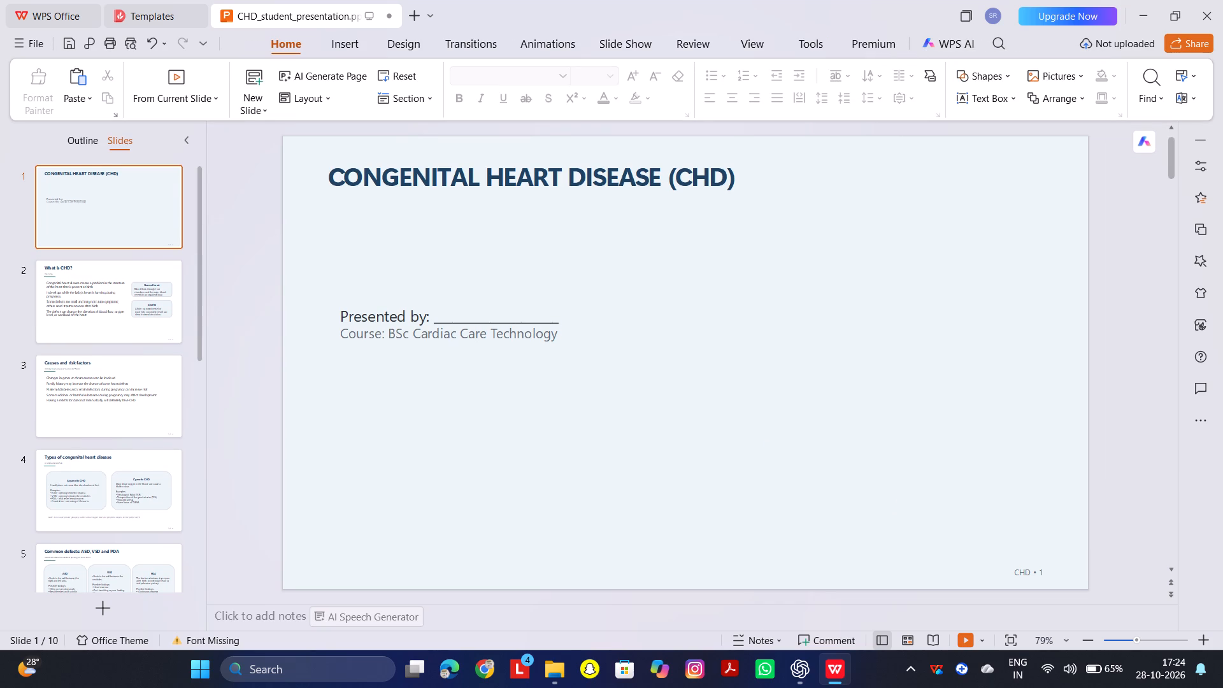
Delete the "Presented by:" label and most of its blank underline above the course line on slide 1.
click(562, 320)
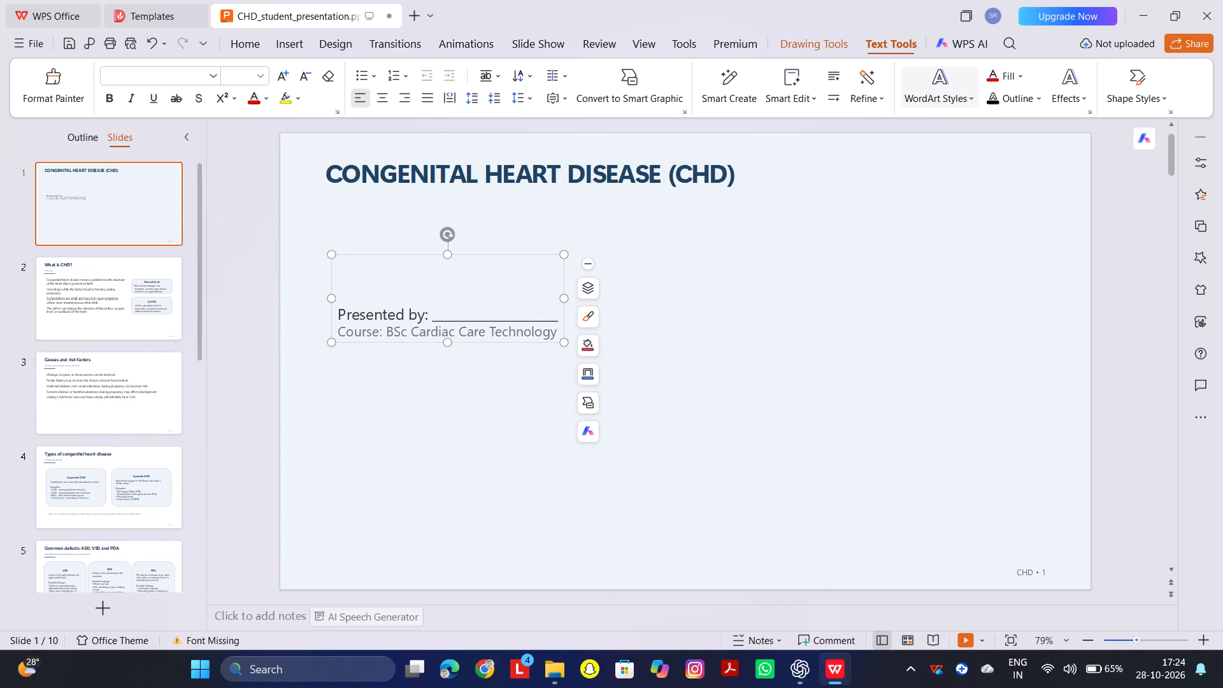
right_click(555, 319)
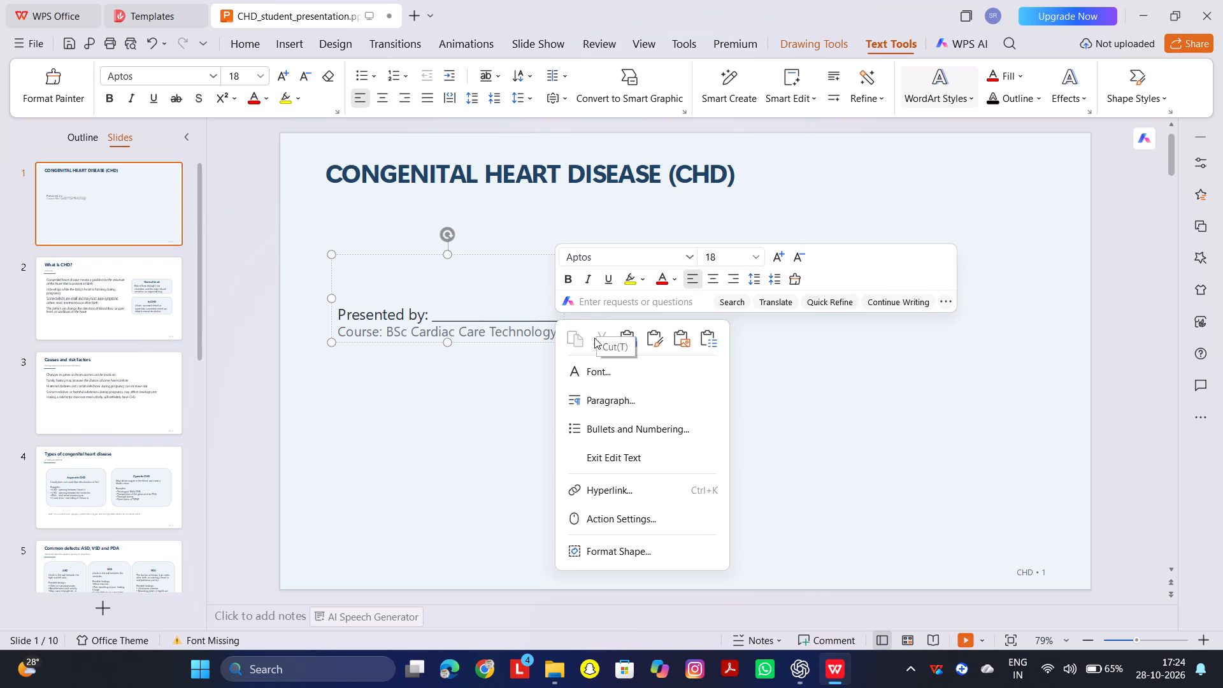
click(538, 318)
key(BackSpace)
key(BackSpace)
key(BackSpace)
key(BackSpace)
key(BackSpace)
key(BackSpace)
key(BackSpace)
key(BackSpace)
key(BackSpace)
key(BackSpace)
key(BackSpace)
key(BackSpace)
key(BackSpace)
key(BackSpace)
key(BackSpace)
key(BackSpace)
key(BackSpace)
key(BackSpace)
key(BackSpace)
key(BackSpace)
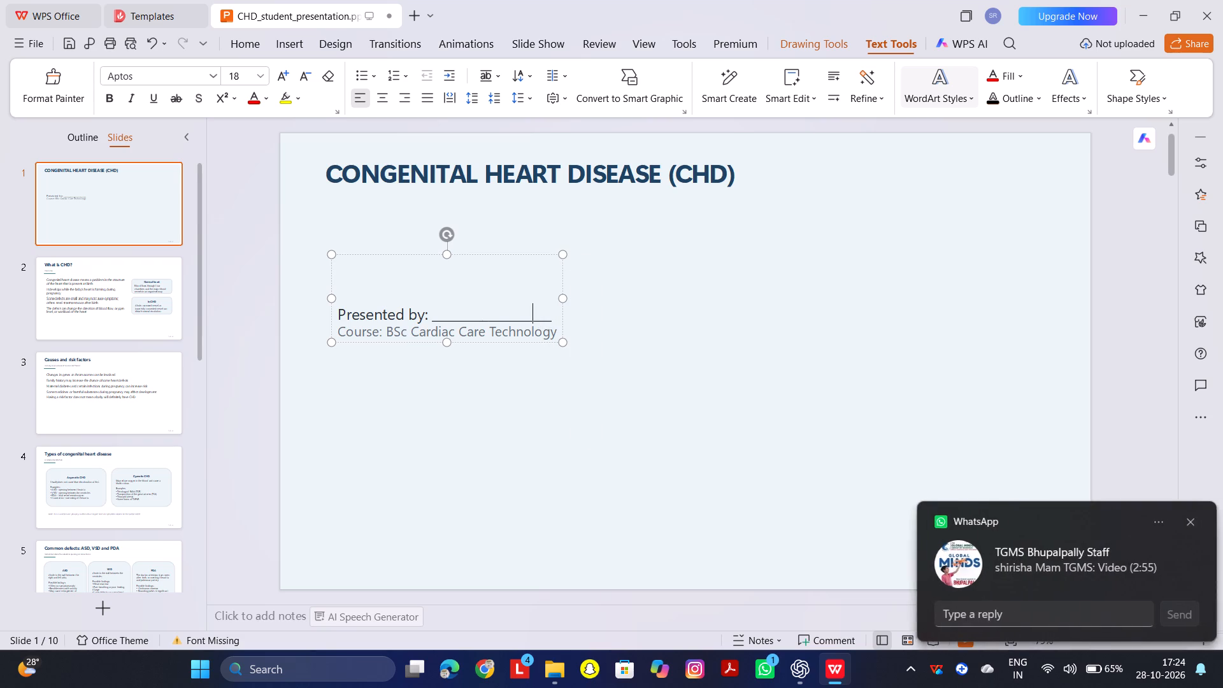
key(BackSpace)
key(BackSpace)
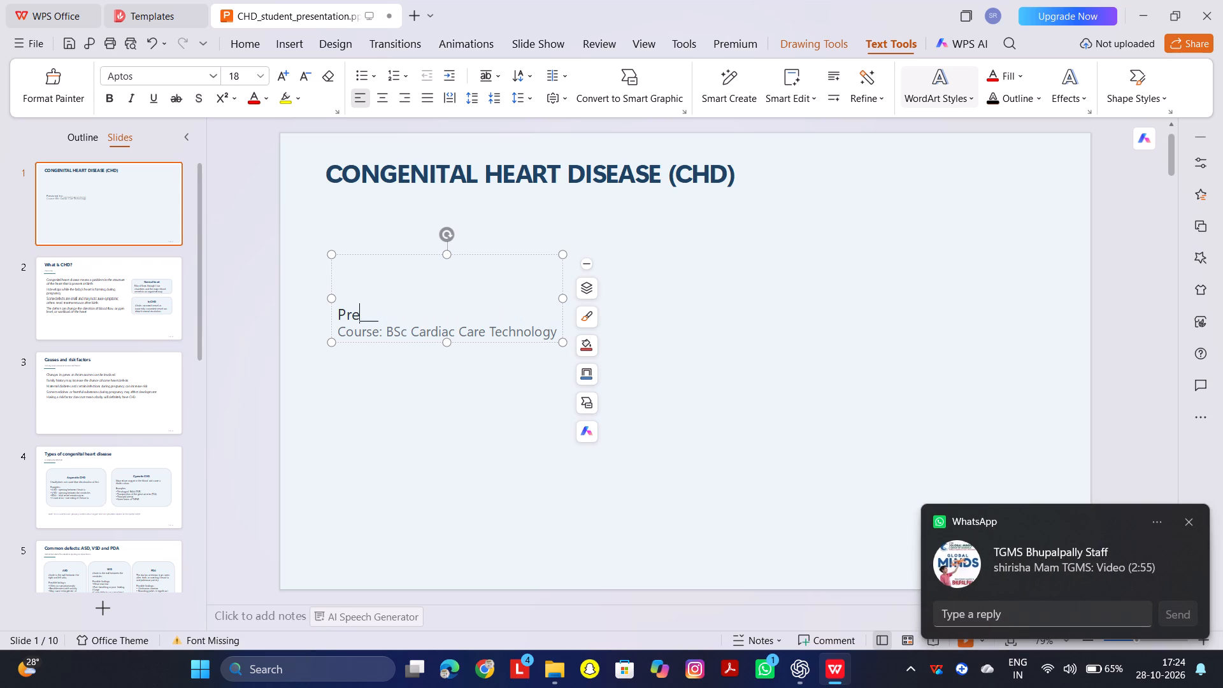
key(BackSpace)
key(BackSpace)
Delete the "Course: BSc Cardiac Care Technology" line from the text box on slide 1.
key(Down)
key(Right)
key(Right)
key(Right)
key(Right)
key(Right)
key(Right)
key(Right)
key(Right)
key(Right)
key(Right)
key(Right)
key(Right)
key(Right)
key(Right)
key(Right)
key(Right)
key(Right)
key(Right)
key(Right)
key(Right)
key(Right)
key(BackSpace)
key(BackSpace)
key(BackSpace)
key(BackSpace)
key(BackSpace)
key(BackSpace)
key(BackSpace)
key(BackSpace)
key(BackSpace)
key(BackSpace)
key(BackSpace)
key(BackSpace)
key(BackSpace)
key(BackSpace)
key(BackSpace)
key(BackSpace)
key(BackSpace)
key(BackSpace)
key(BackSpace)
key(BackSpace)
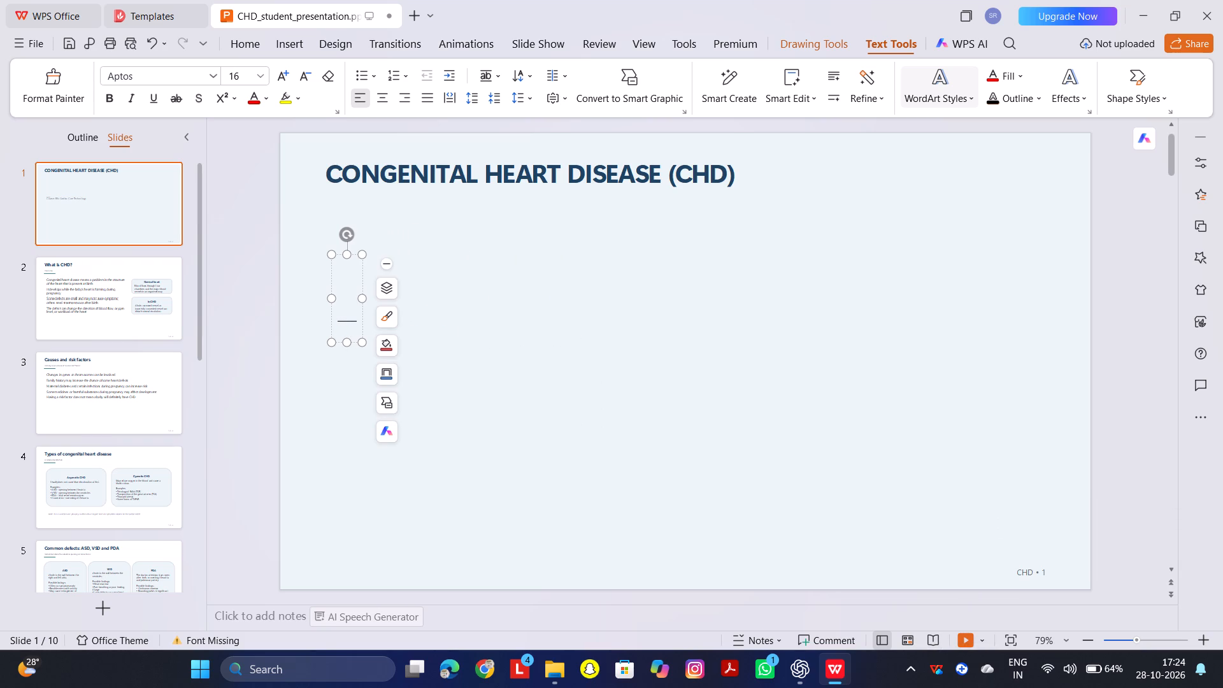
Delete the leftover underline from the same text box on slide 1, leaving the box empty.
key(Up)
key(Right)
key(Right)
key(Right)
key(BackSpace)
key(BackSpace)
key(BackSpace)
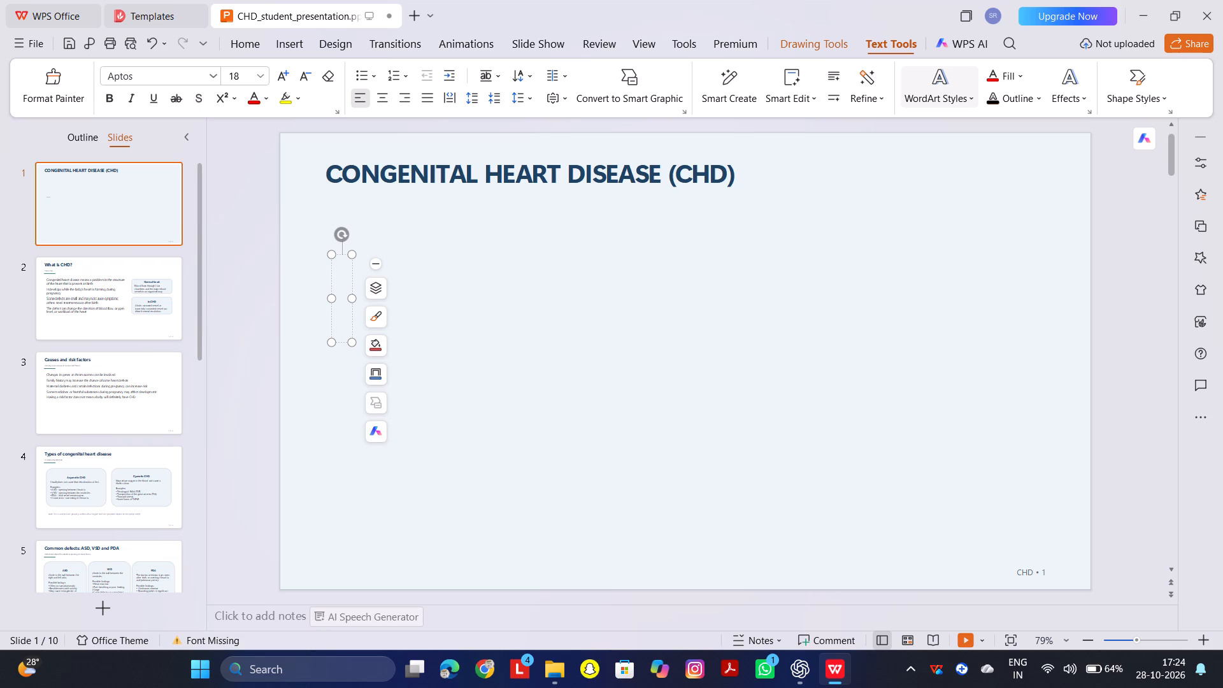
click(248, 312)
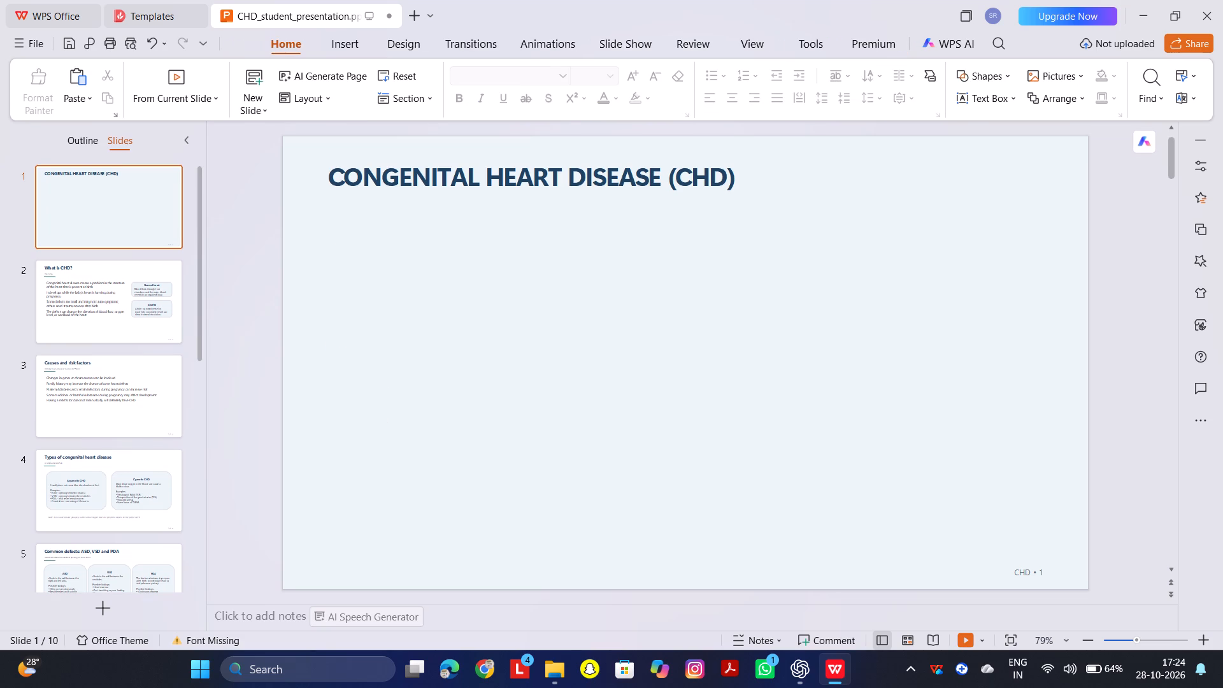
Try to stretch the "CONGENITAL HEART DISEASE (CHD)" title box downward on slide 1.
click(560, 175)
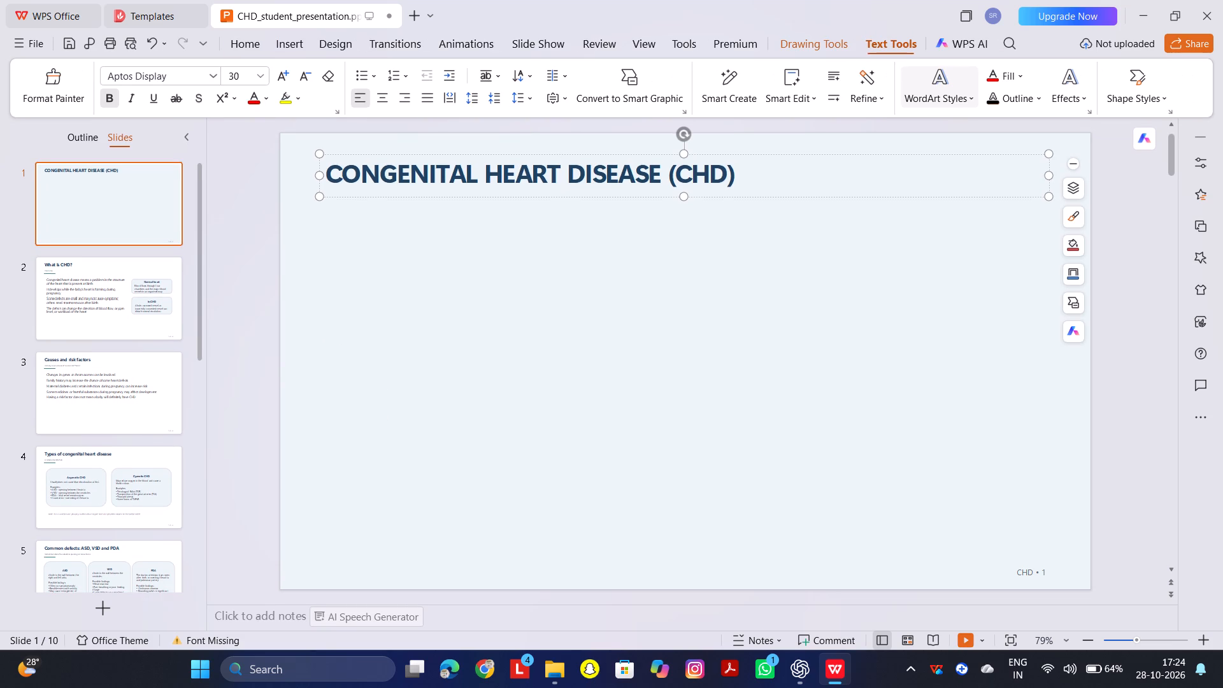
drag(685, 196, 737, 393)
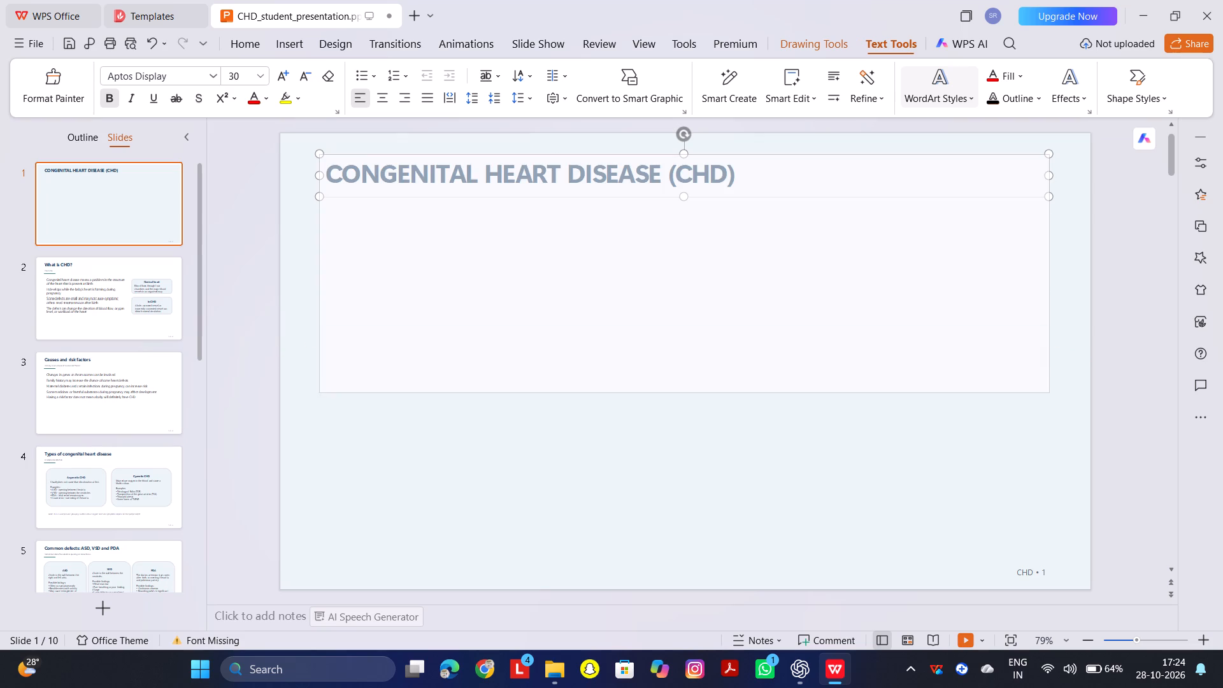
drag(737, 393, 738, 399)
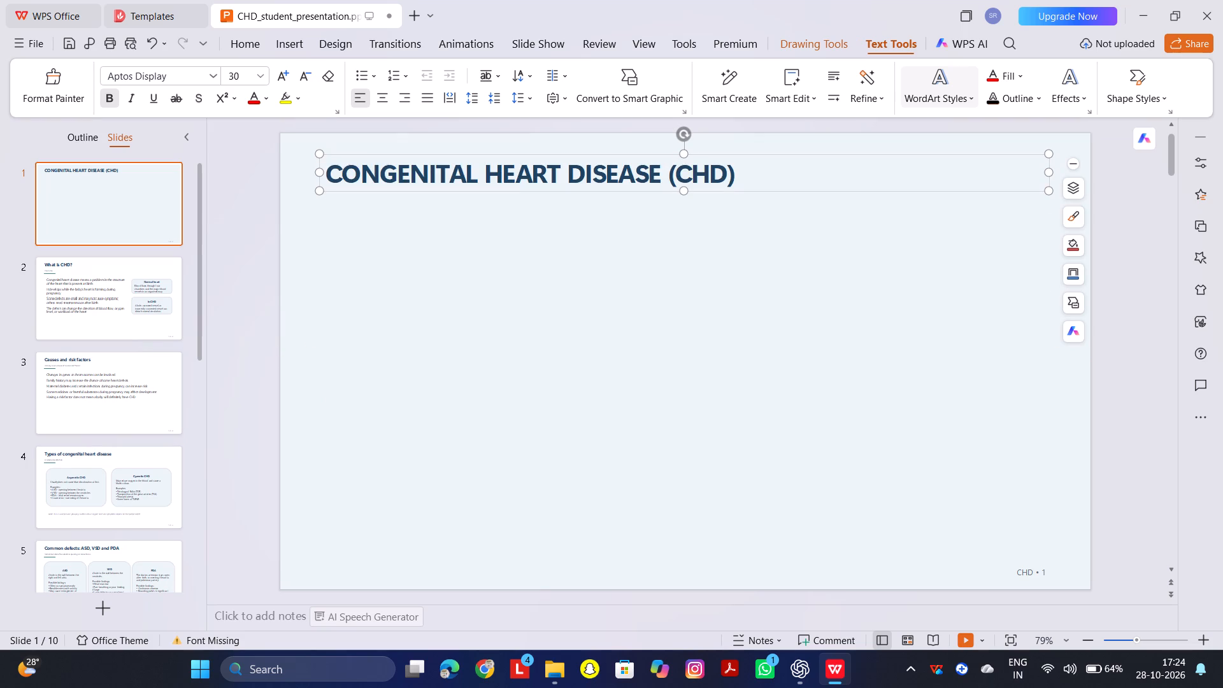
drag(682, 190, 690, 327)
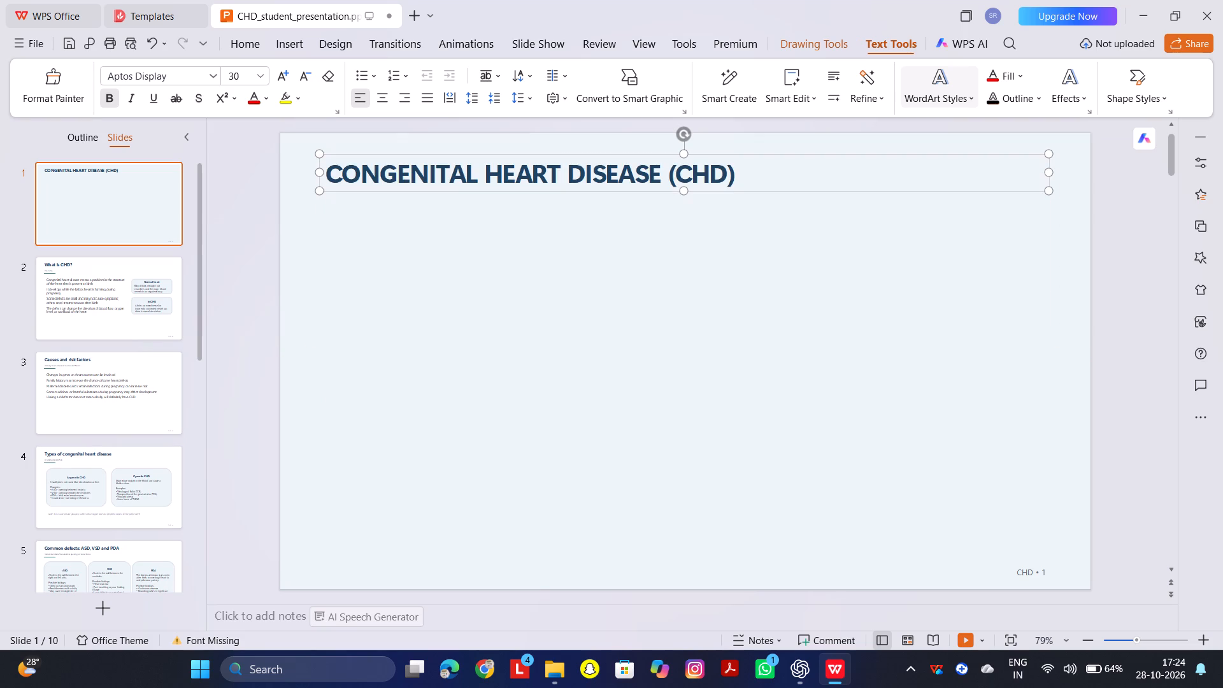
Move the "CONGENITAL HEART DISEASE (CHD)" title box down toward the vertical middle of slide 1.
drag(642, 190, 661, 219)
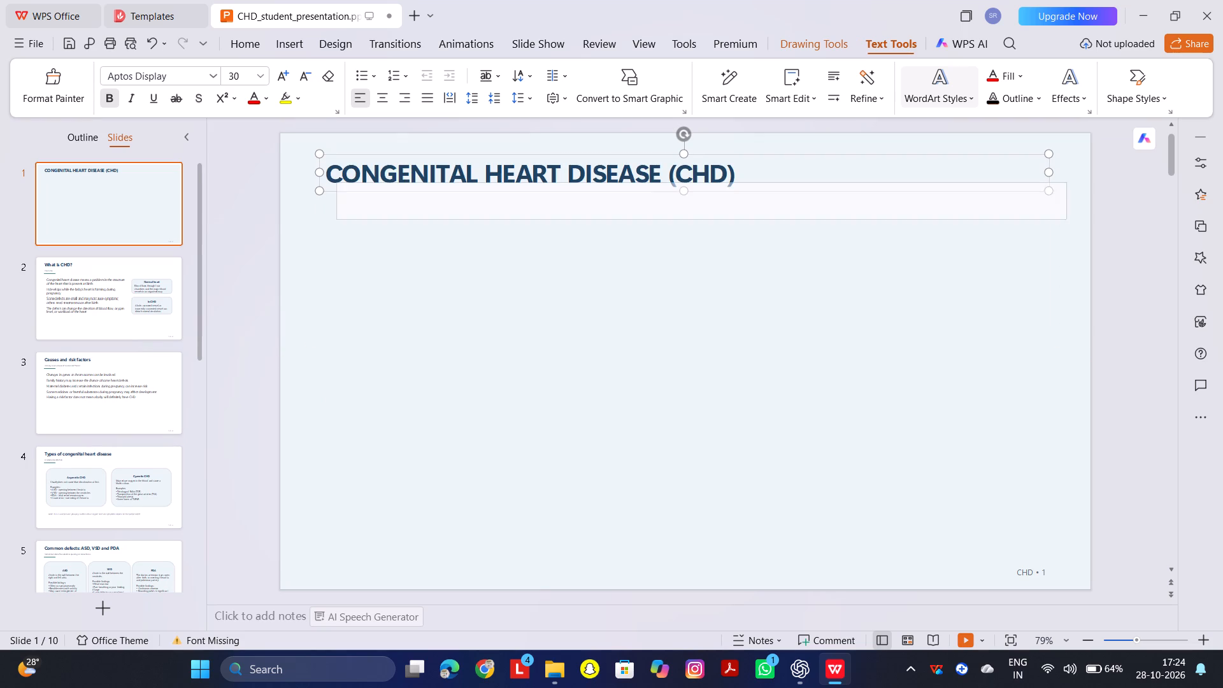
drag(661, 219, 664, 313)
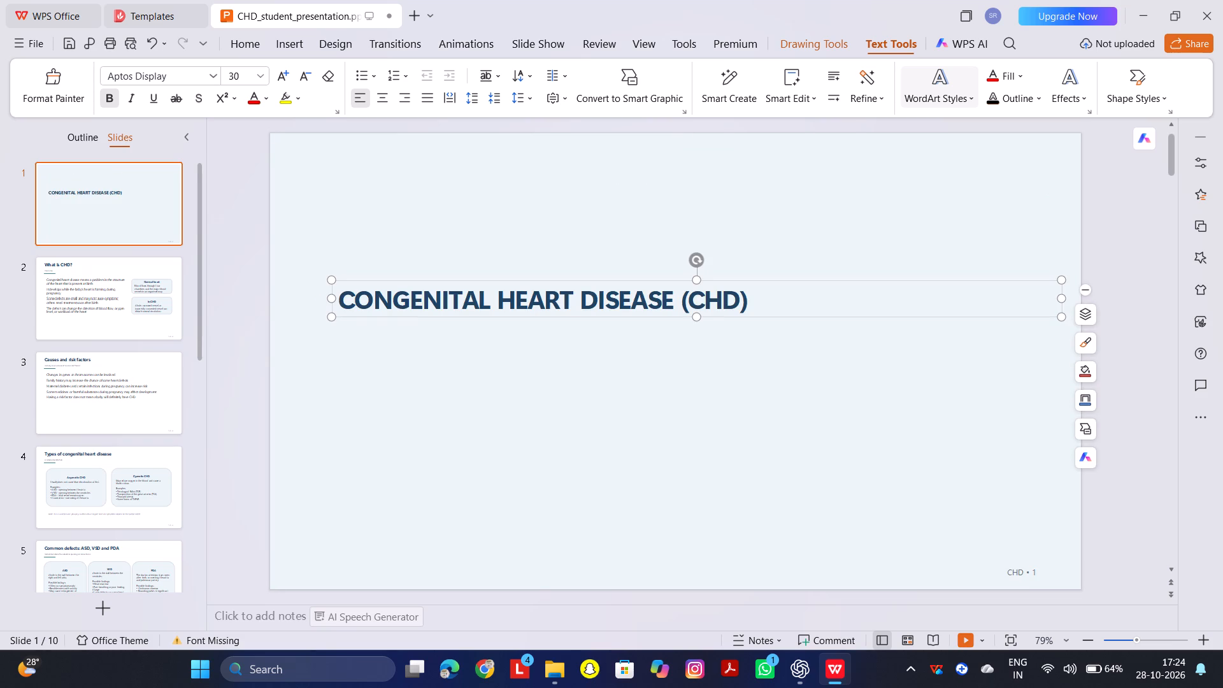
Set the font size of the whole "CONGENITAL HEART DISEASE (CHD)" title to 44.
drag(743, 296, 361, 309)
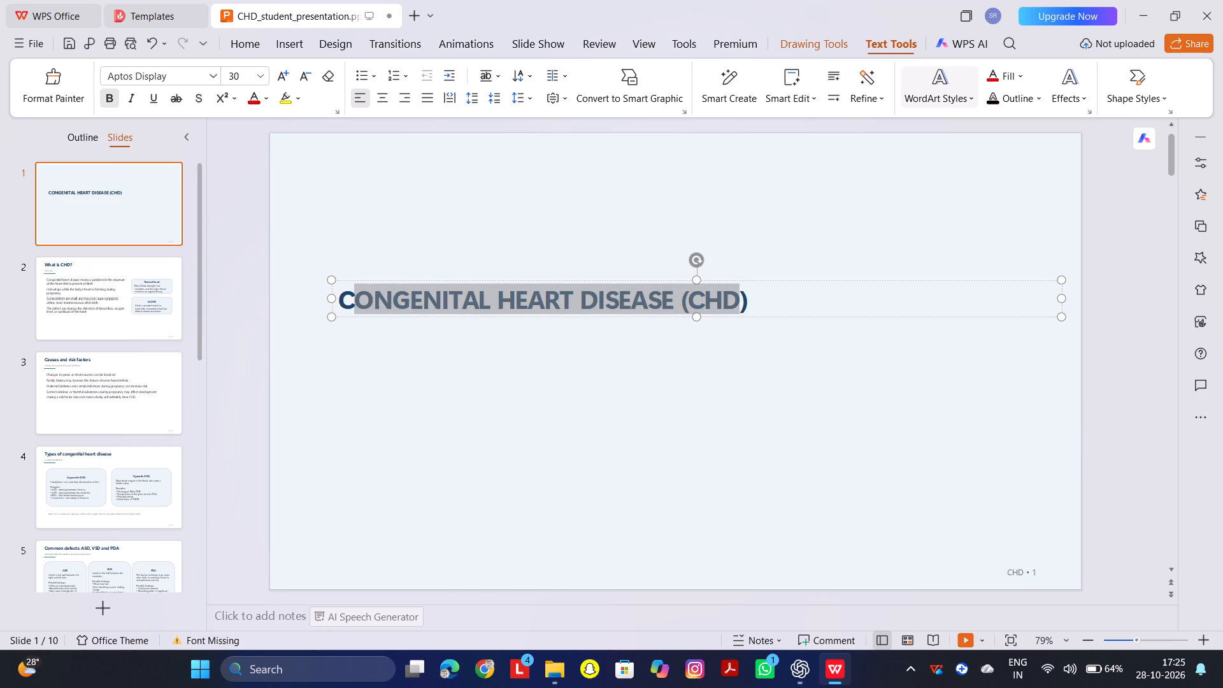
drag(361, 309, 331, 303)
click(840, 207)
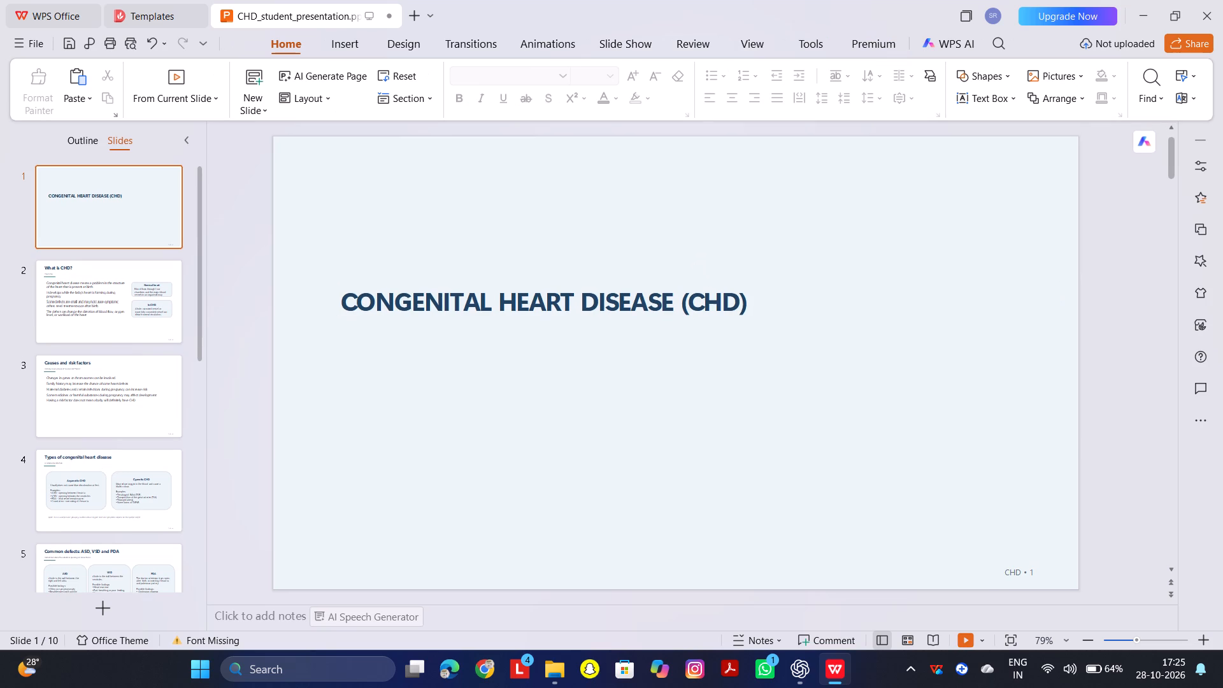
click(739, 305)
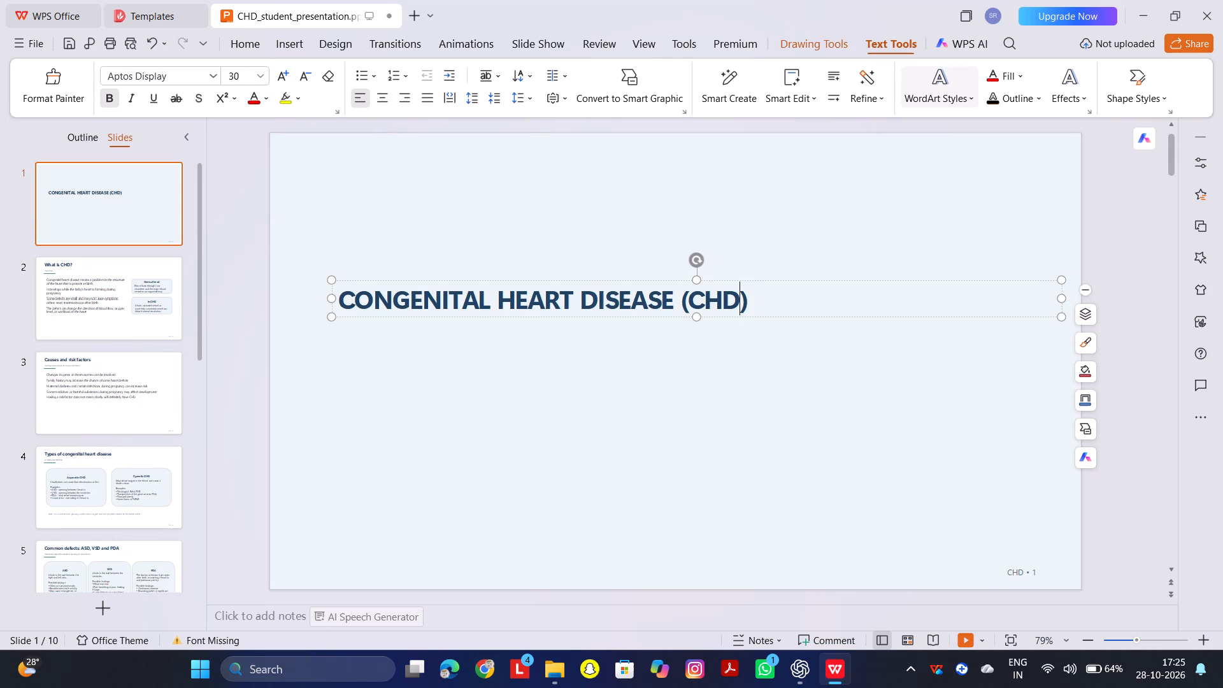
click(756, 305)
click(750, 299)
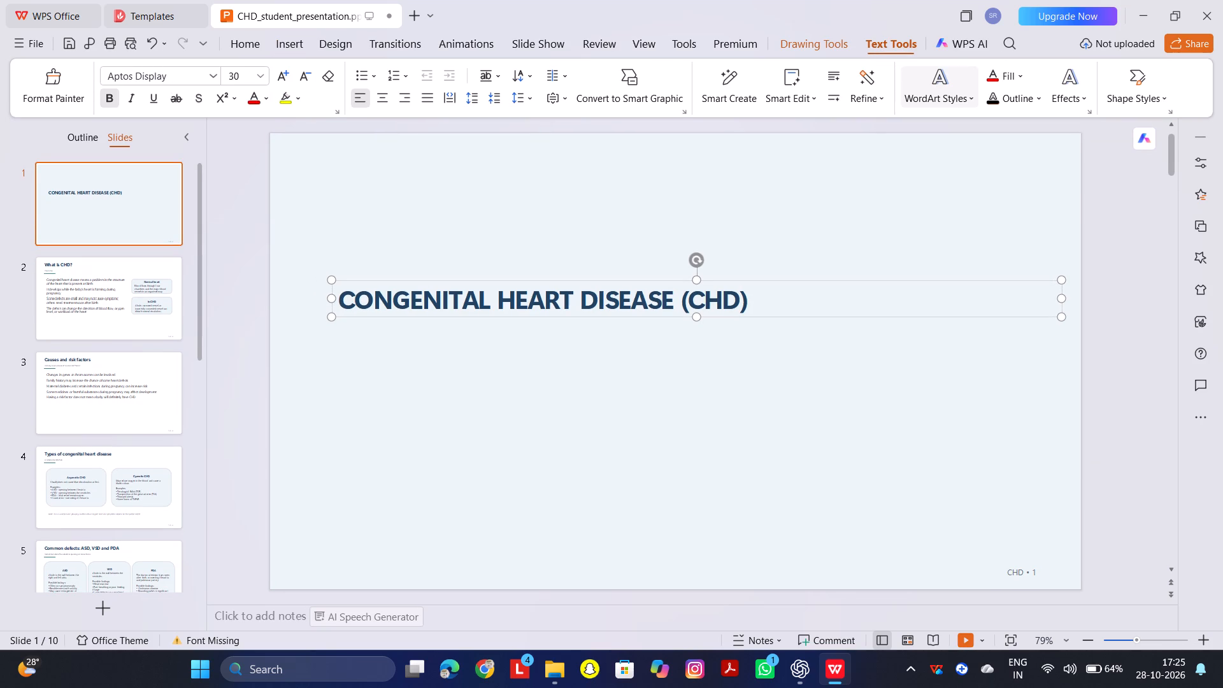
click(745, 299)
drag(745, 299, 549, 303)
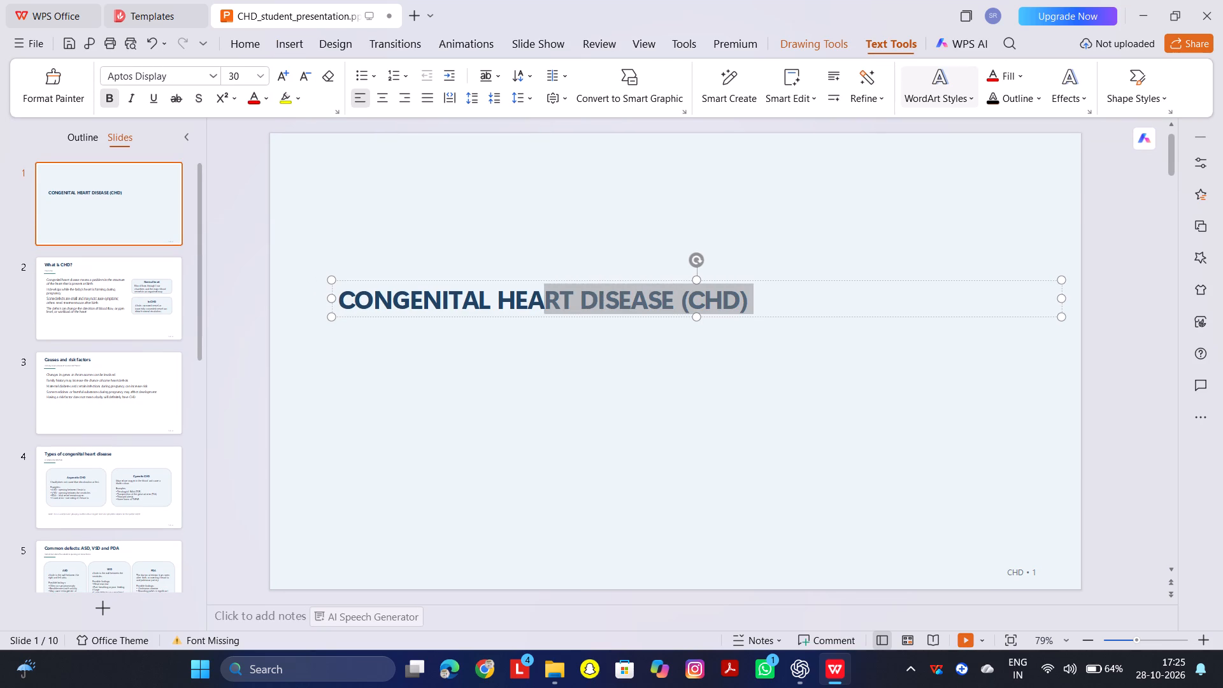
drag(549, 303, 338, 296)
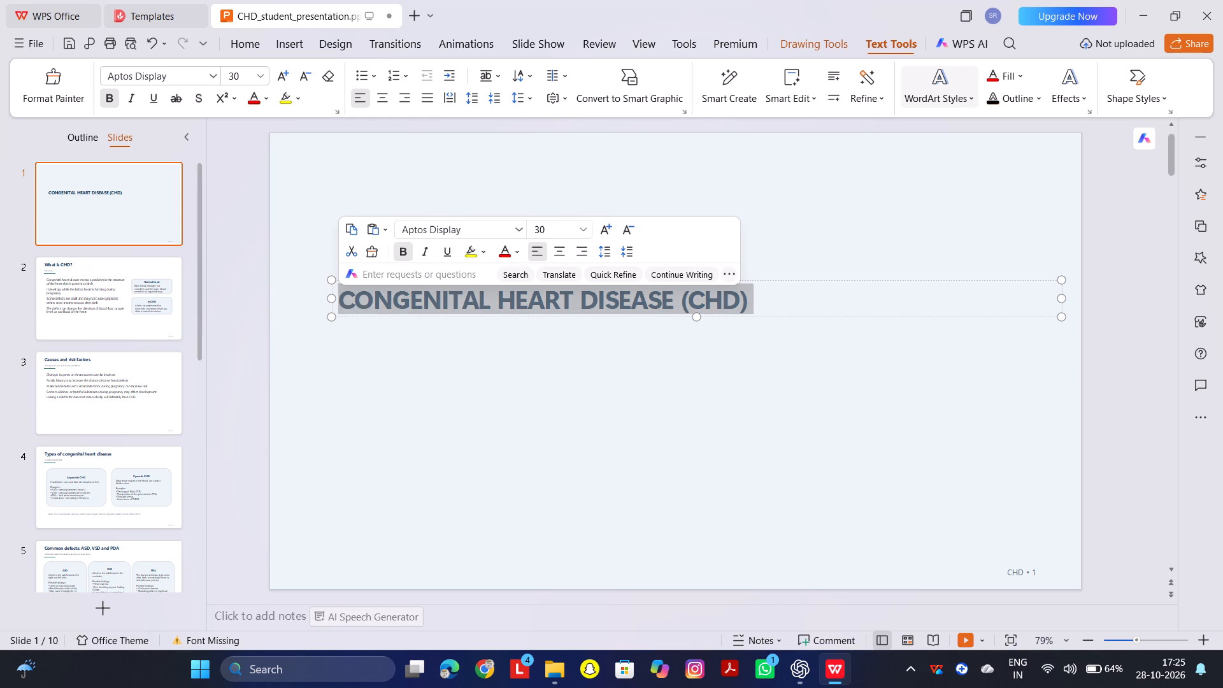
click(583, 229)
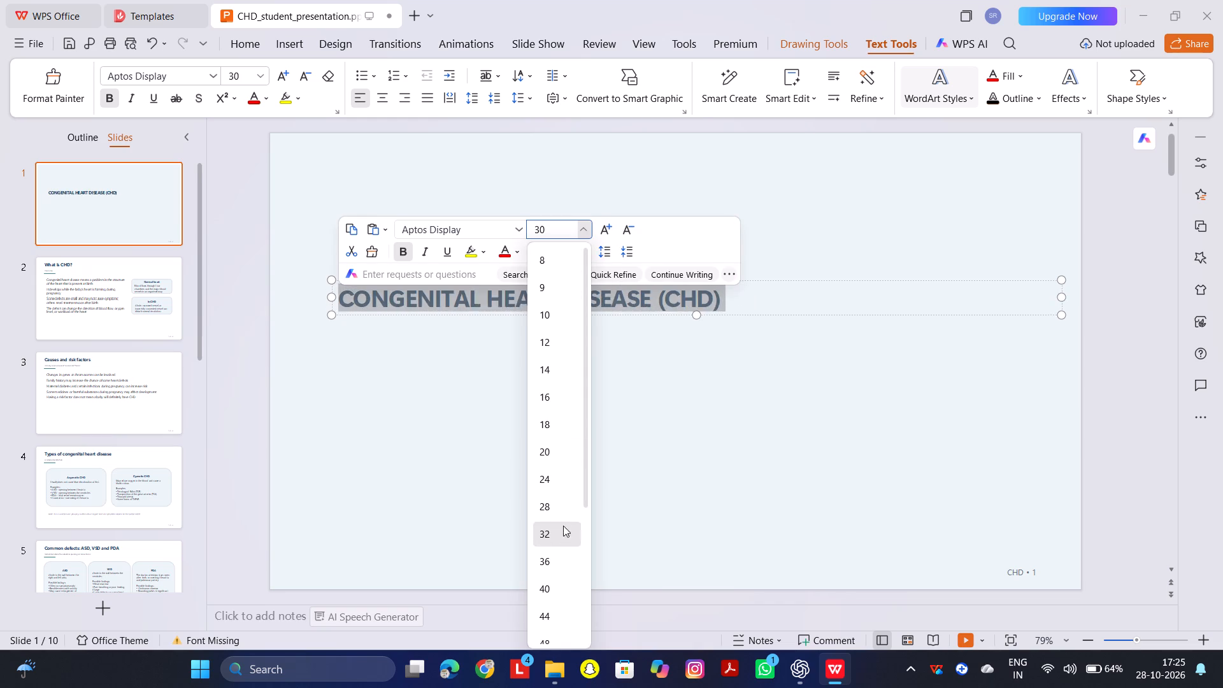
click(553, 610)
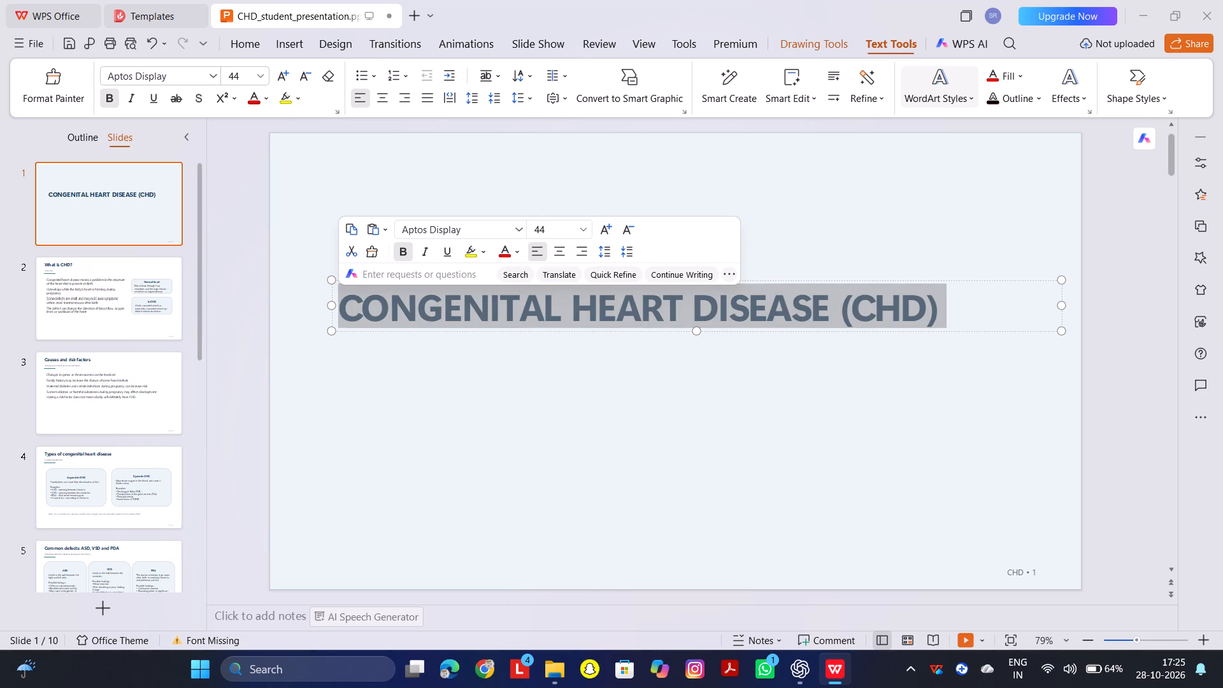
Change the title's font to Copperplate Gothic Bold.
click(521, 233)
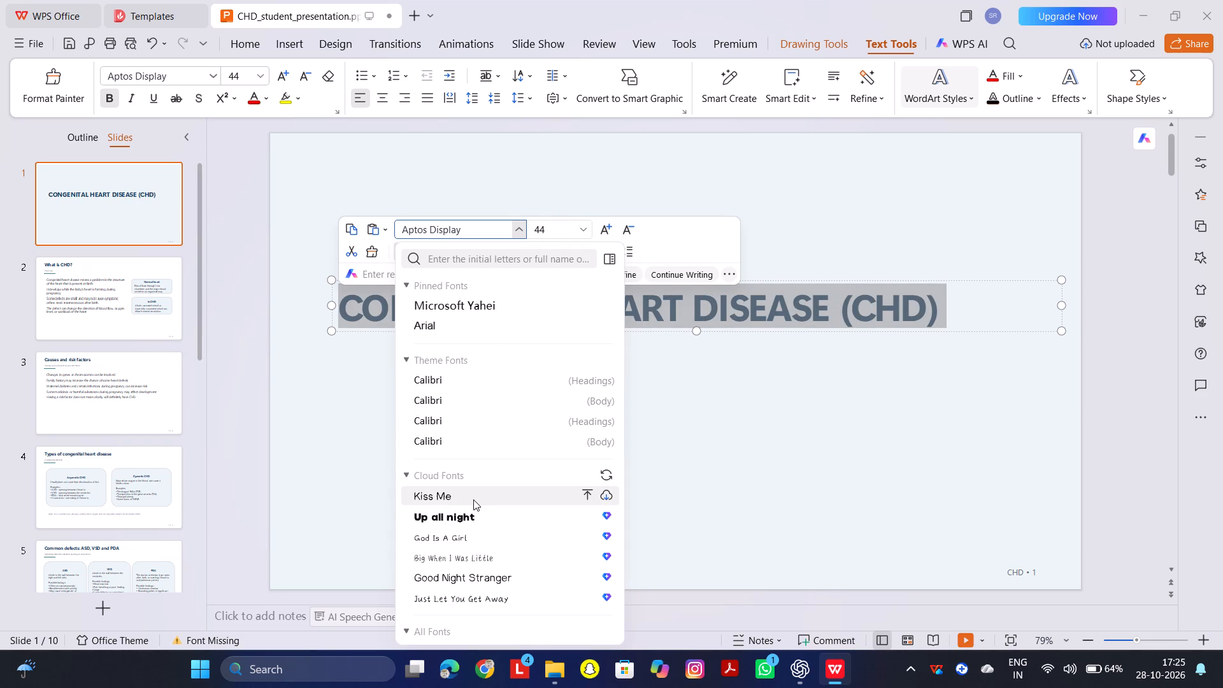
scroll(473, 499, down, 3)
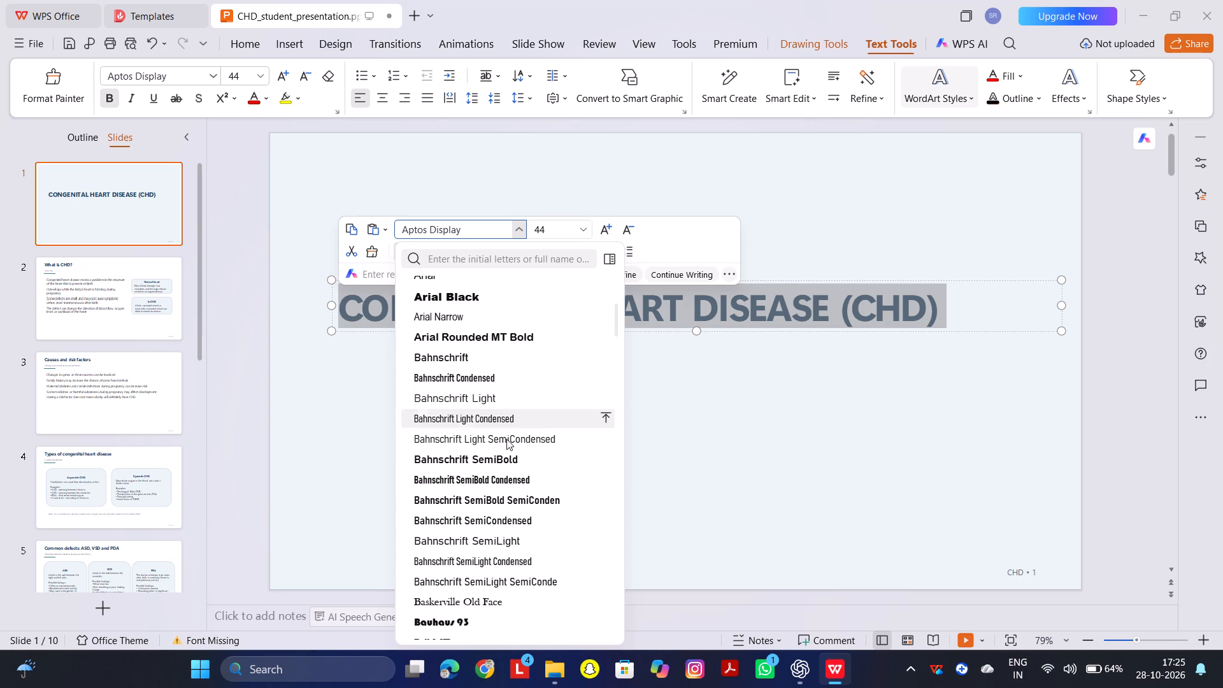
scroll(507, 498, down, 2)
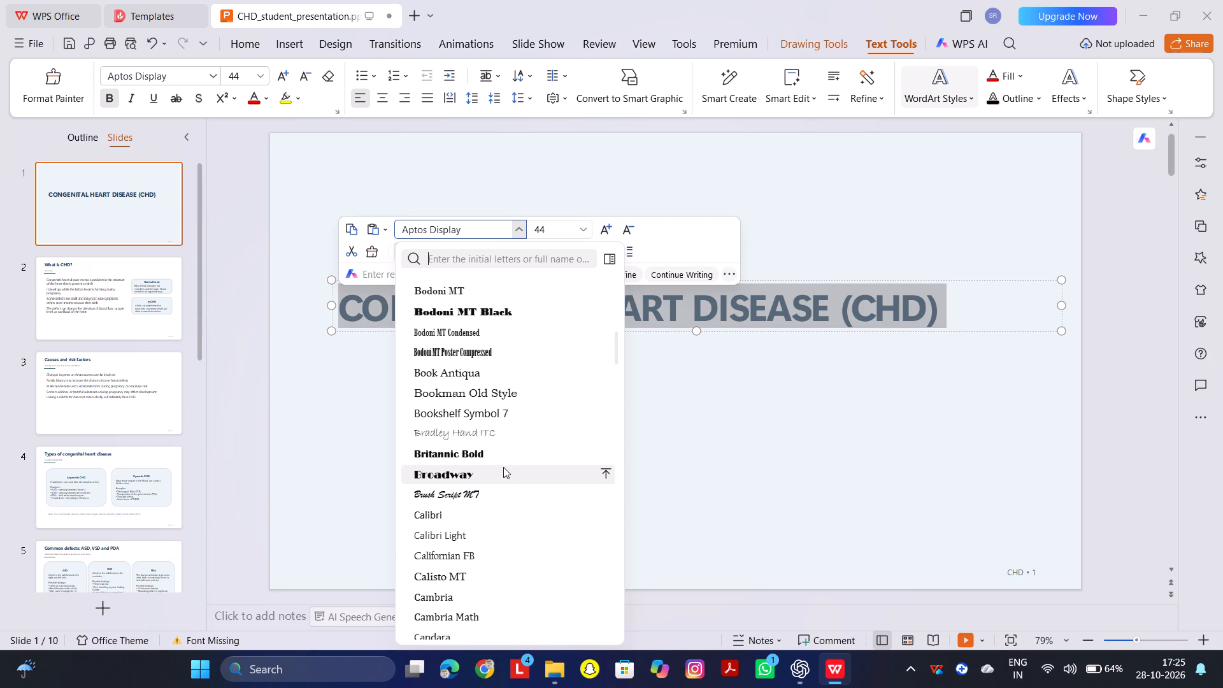
scroll(503, 467, down, 2)
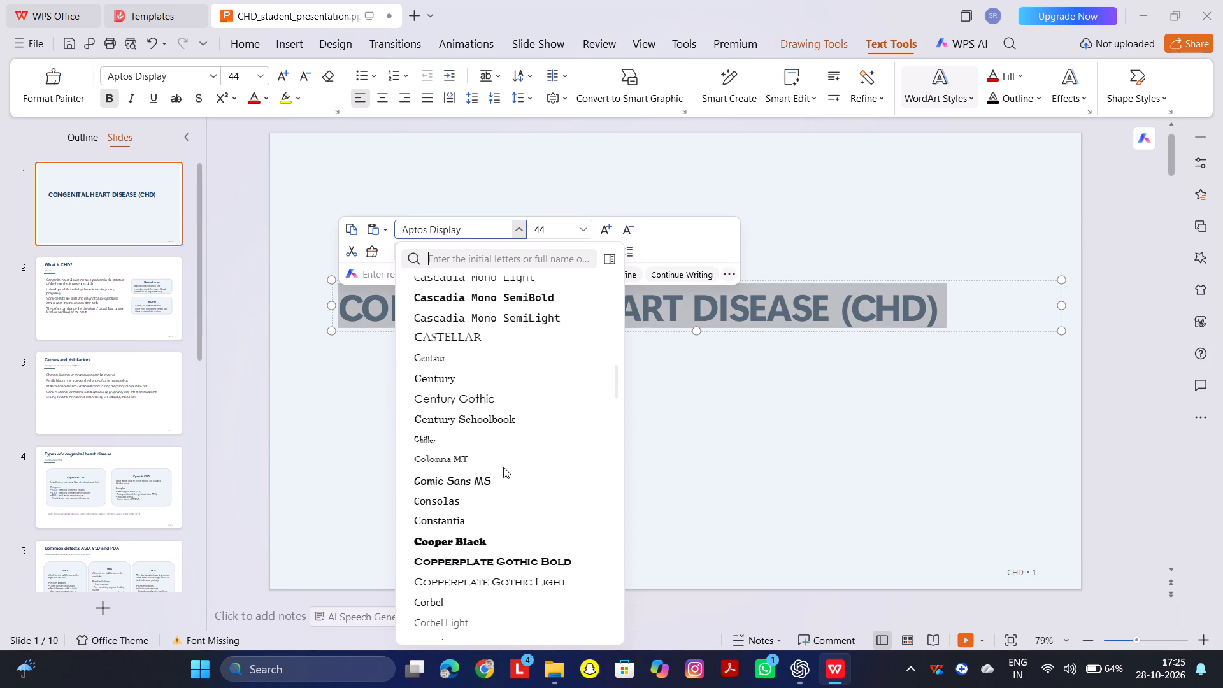
scroll(503, 467, down, 1)
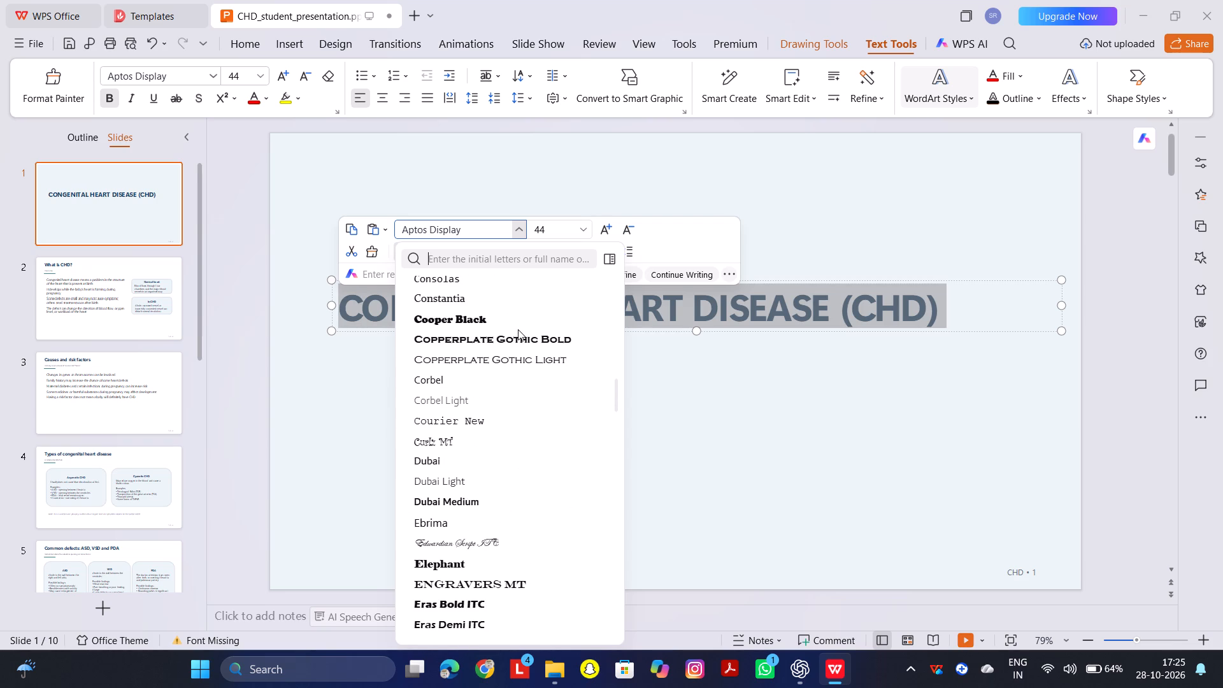
click(519, 337)
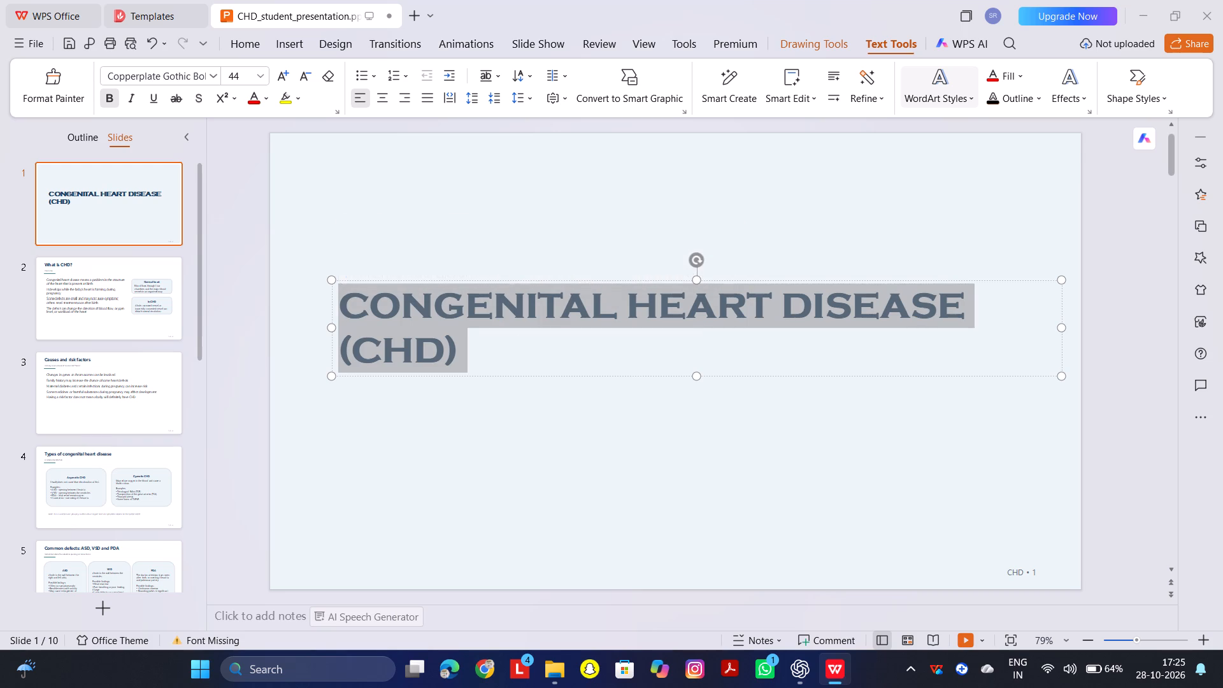
click(654, 445)
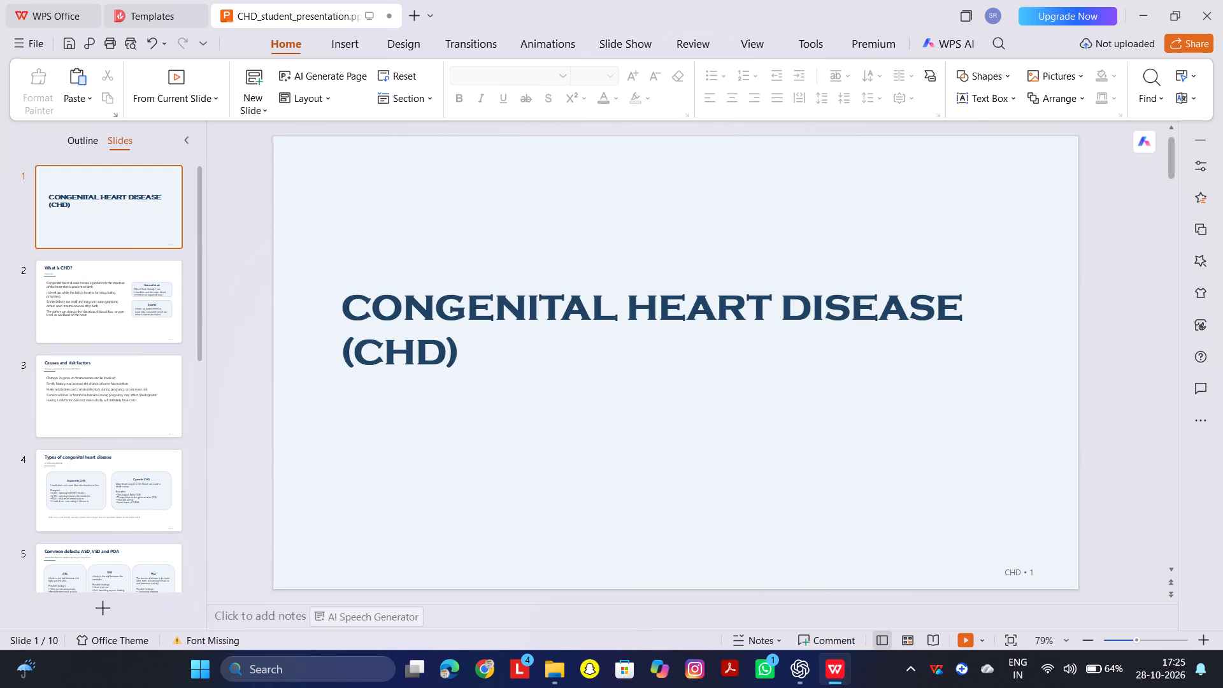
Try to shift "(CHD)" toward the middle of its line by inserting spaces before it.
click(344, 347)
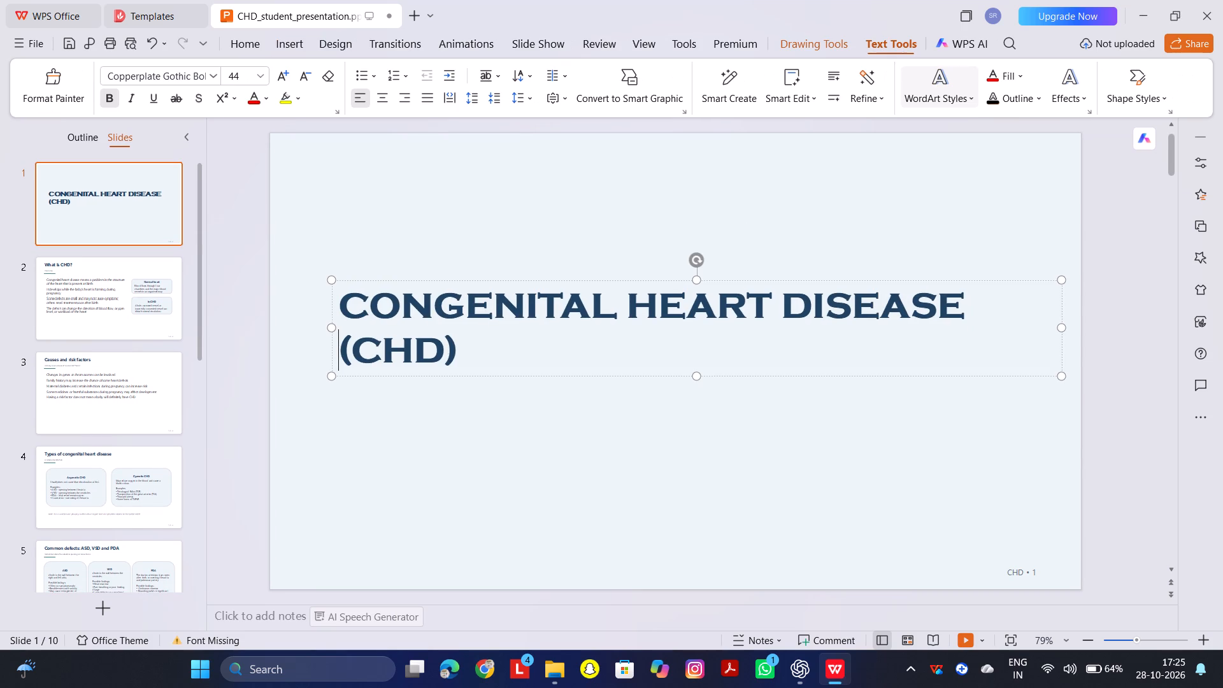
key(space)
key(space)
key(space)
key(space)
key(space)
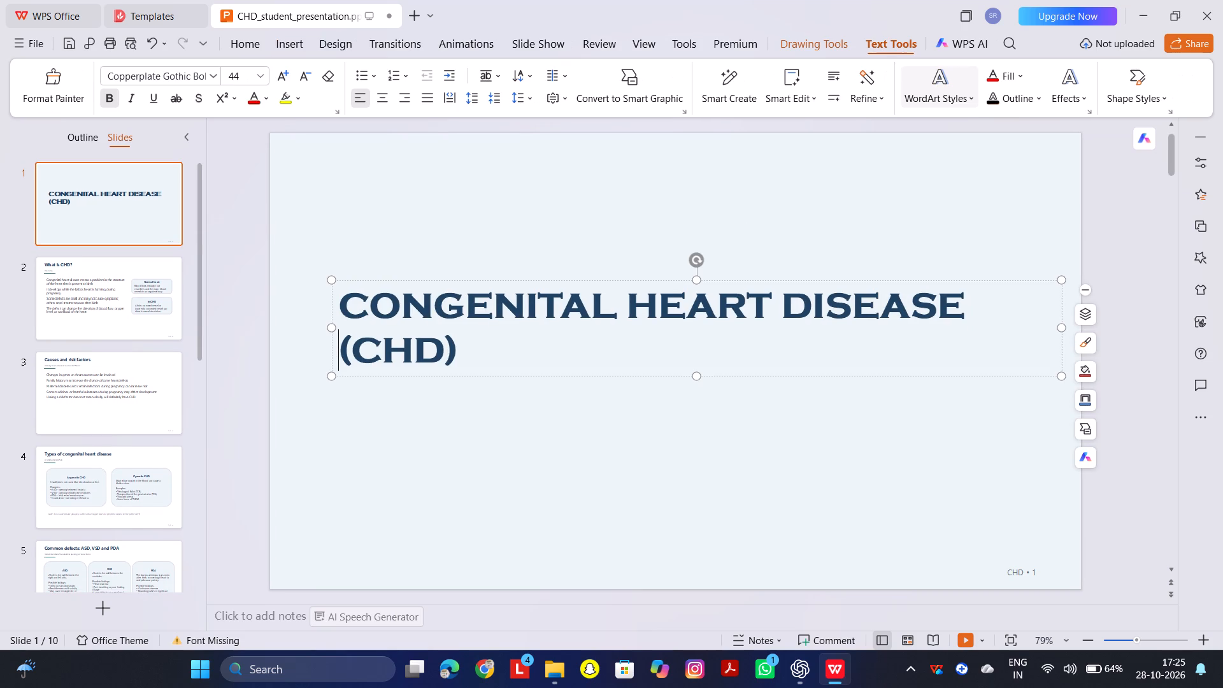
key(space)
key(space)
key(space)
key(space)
Centre-align the title text on slide 1.
click(473, 348)
drag(473, 348, 331, 350)
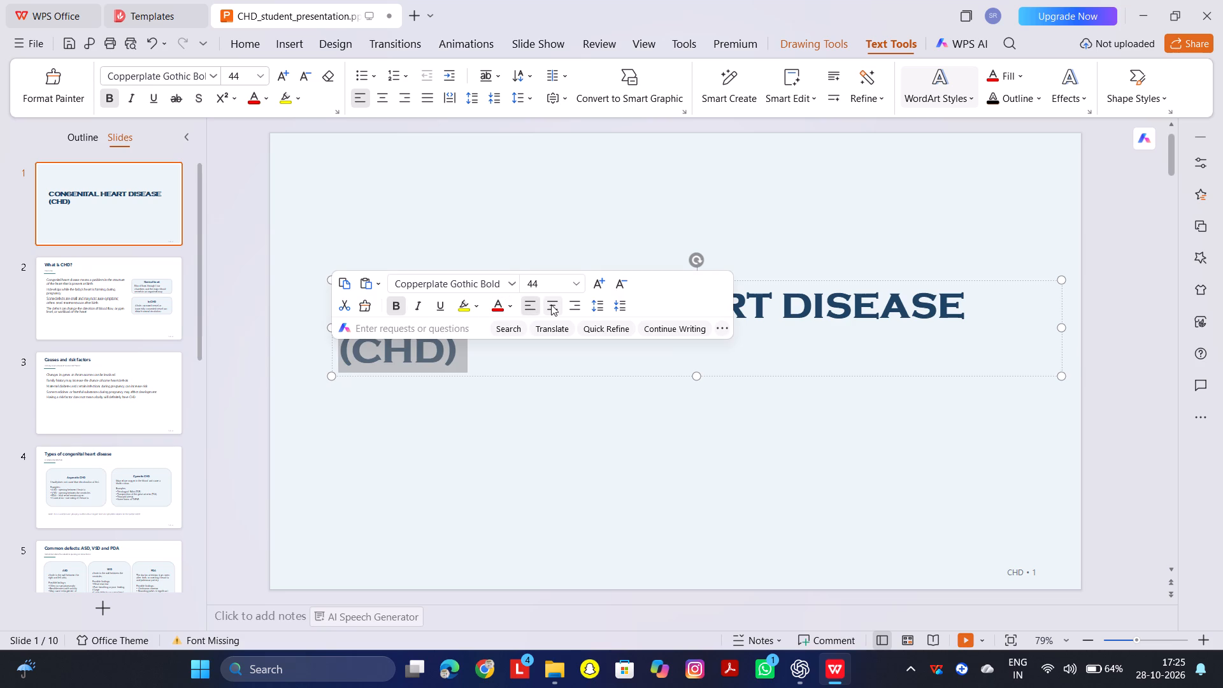
click(551, 305)
click(593, 482)
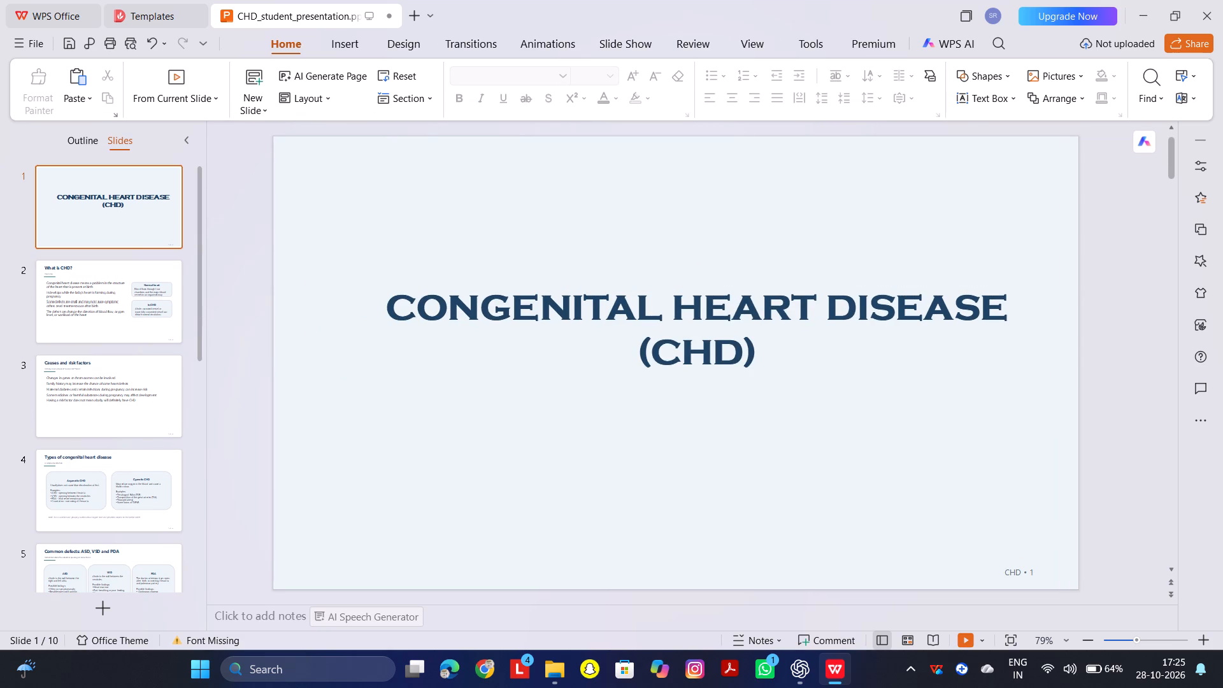
Delete the "CHD • 1" footer text from slide 1.
click(1025, 572)
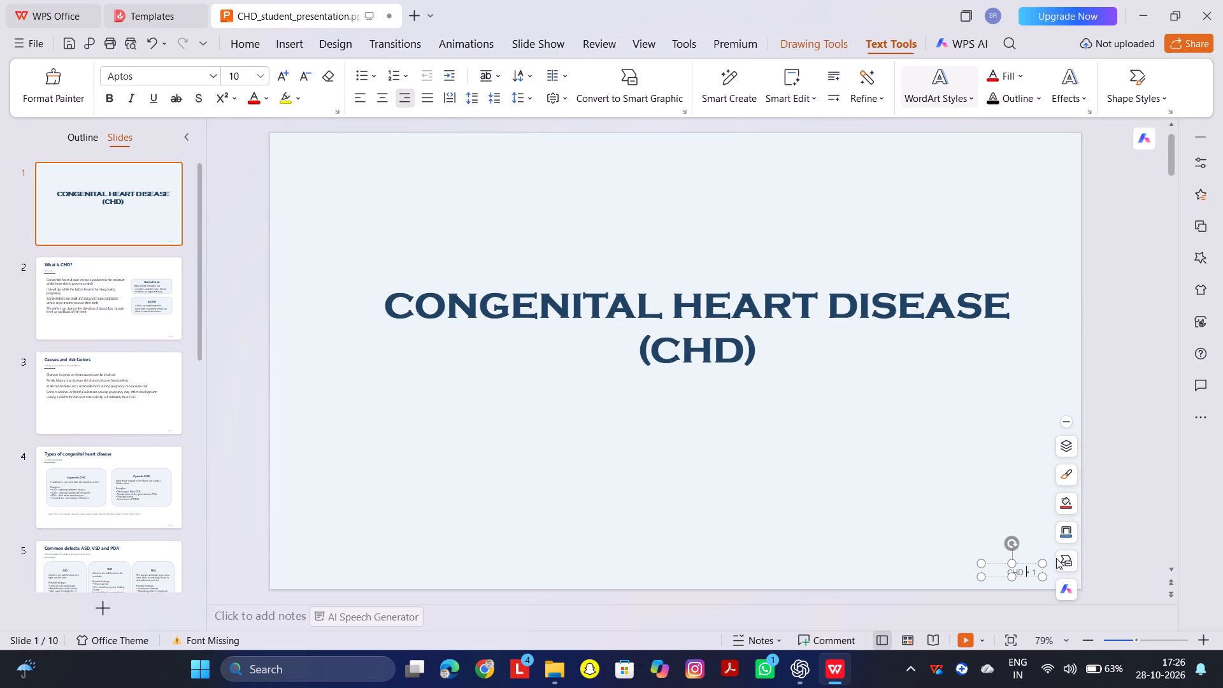
right_click(1034, 567)
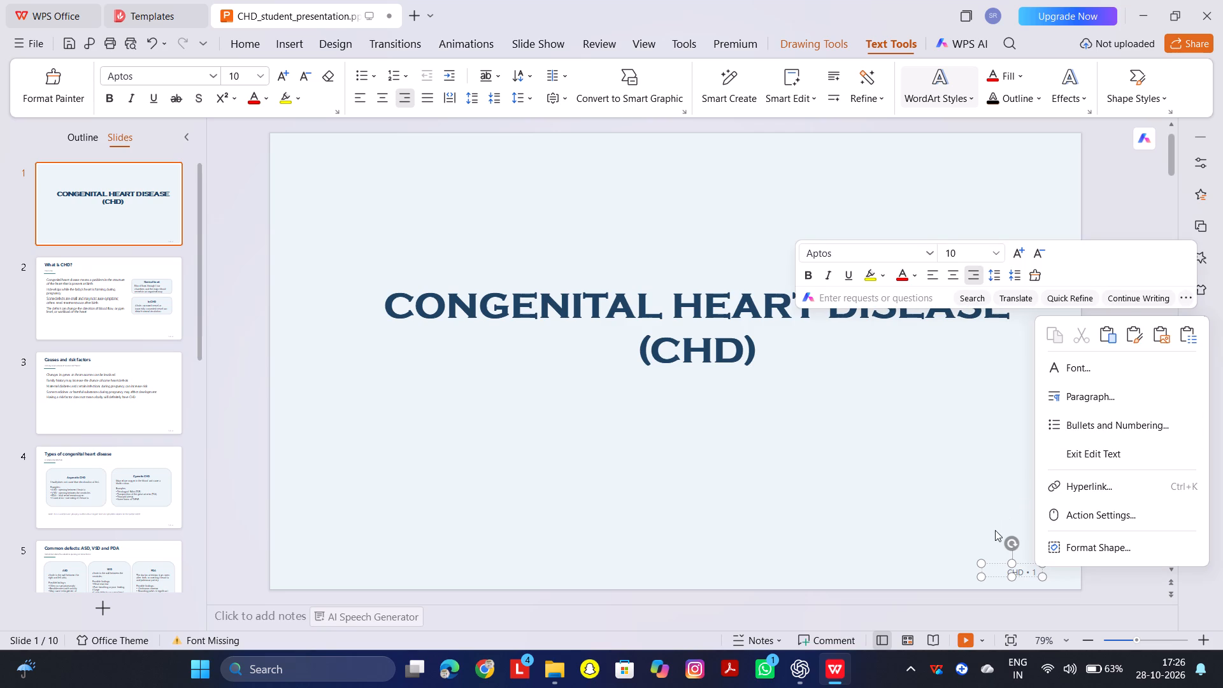
click(1026, 566)
key(BackSpace)
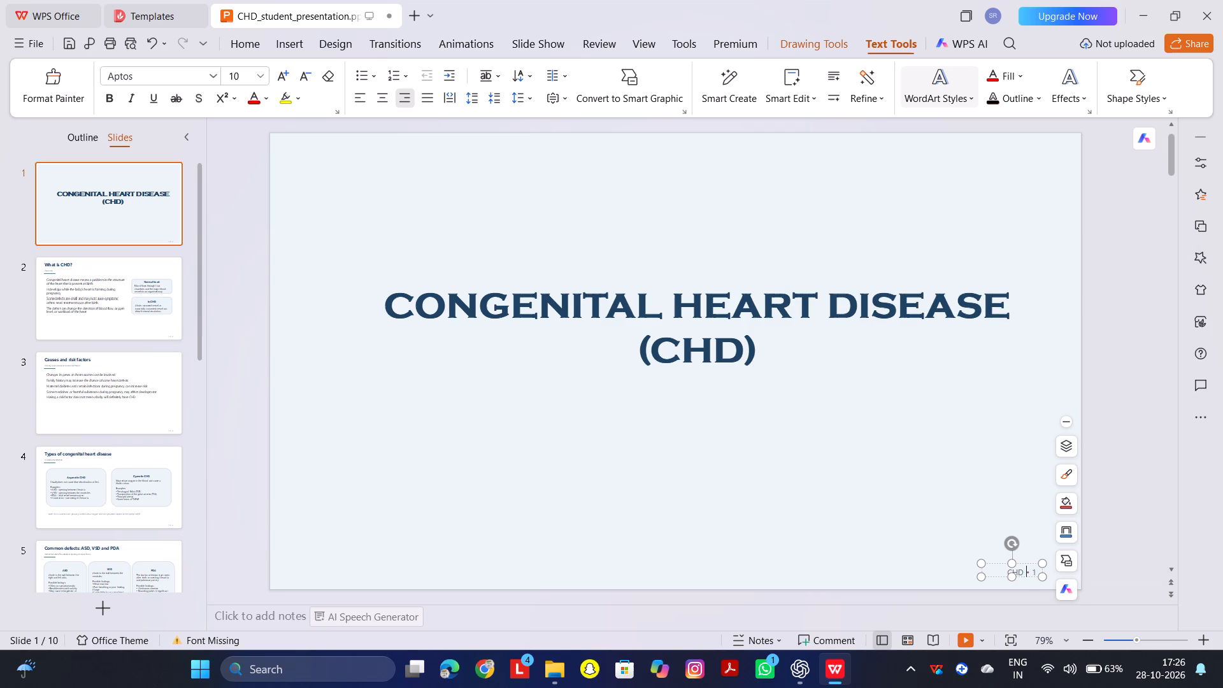
key(BackSpace)
key(BackSpace)
key(BackSpace)
key(BackSpace)
key(Right)
key(Right)
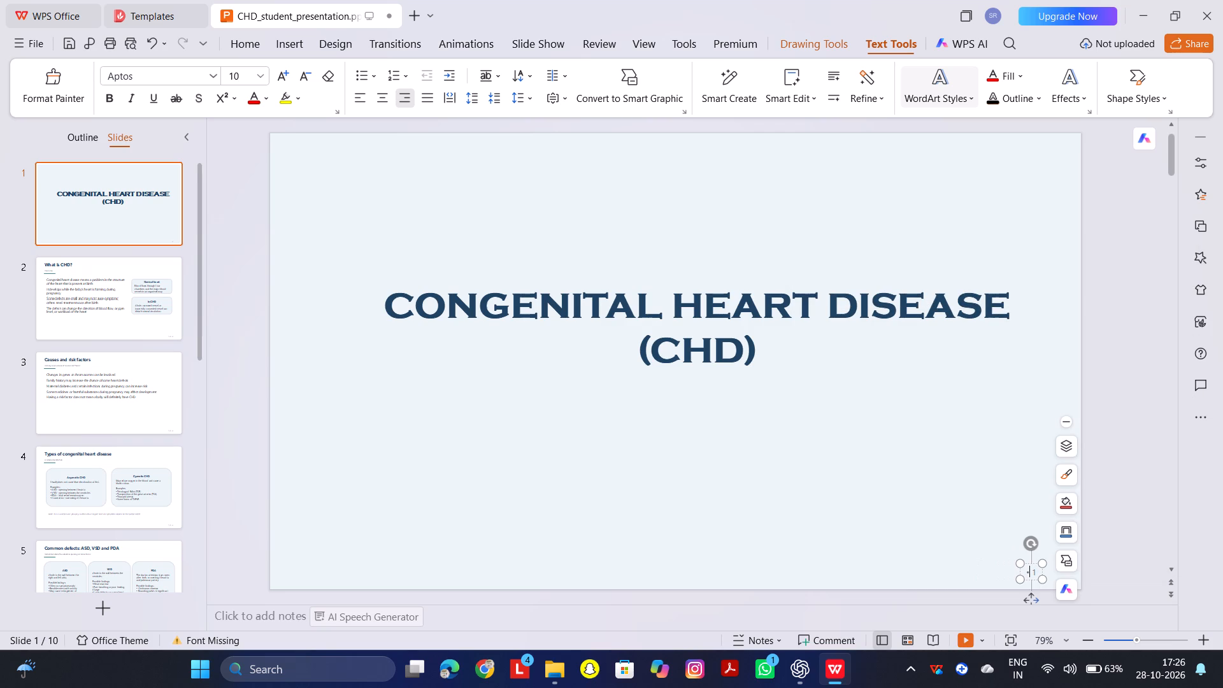
key(Right)
key(BackSpace)
key(BackSpace)
key(BackSpace)
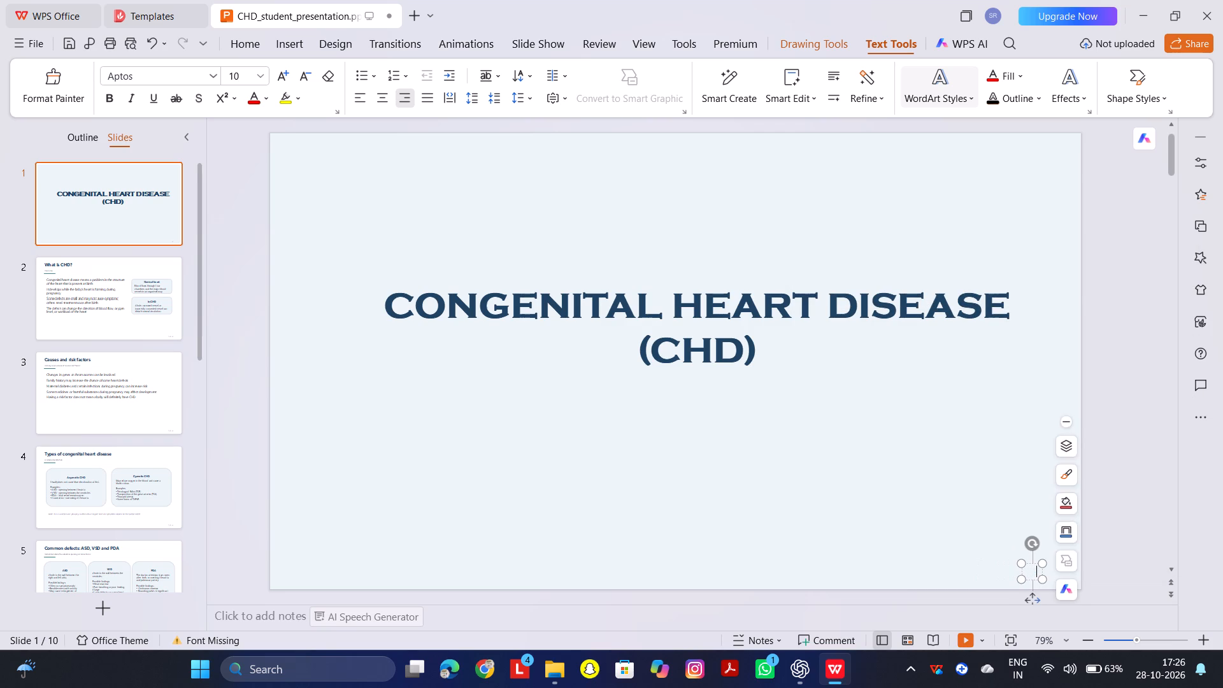
right_click(1026, 566)
click(1071, 171)
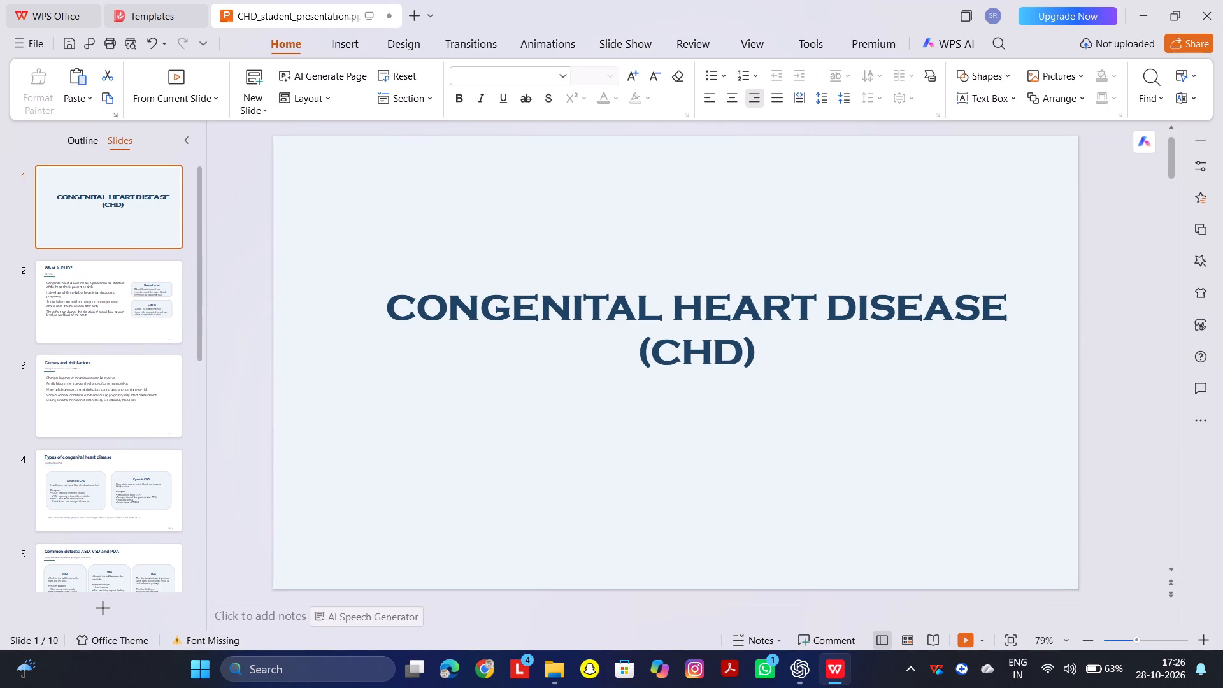
Cut the teal accent line beneath the heading on slide 2.
click(150, 285)
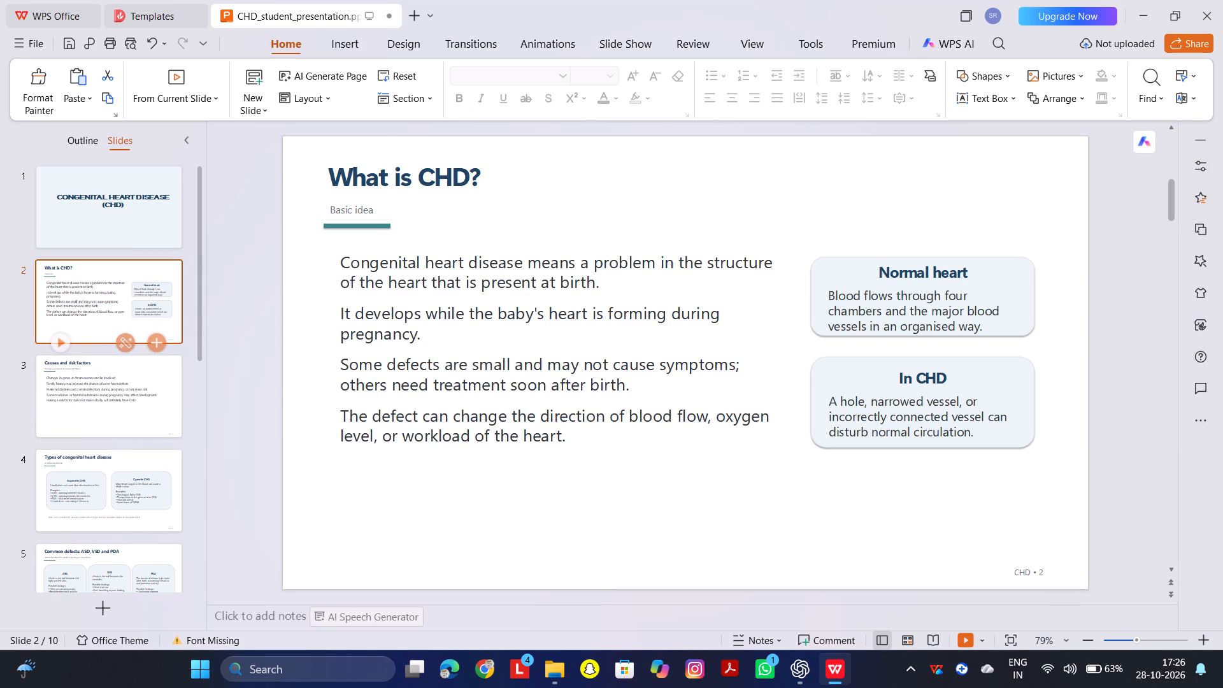
right_click(383, 227)
click(430, 19)
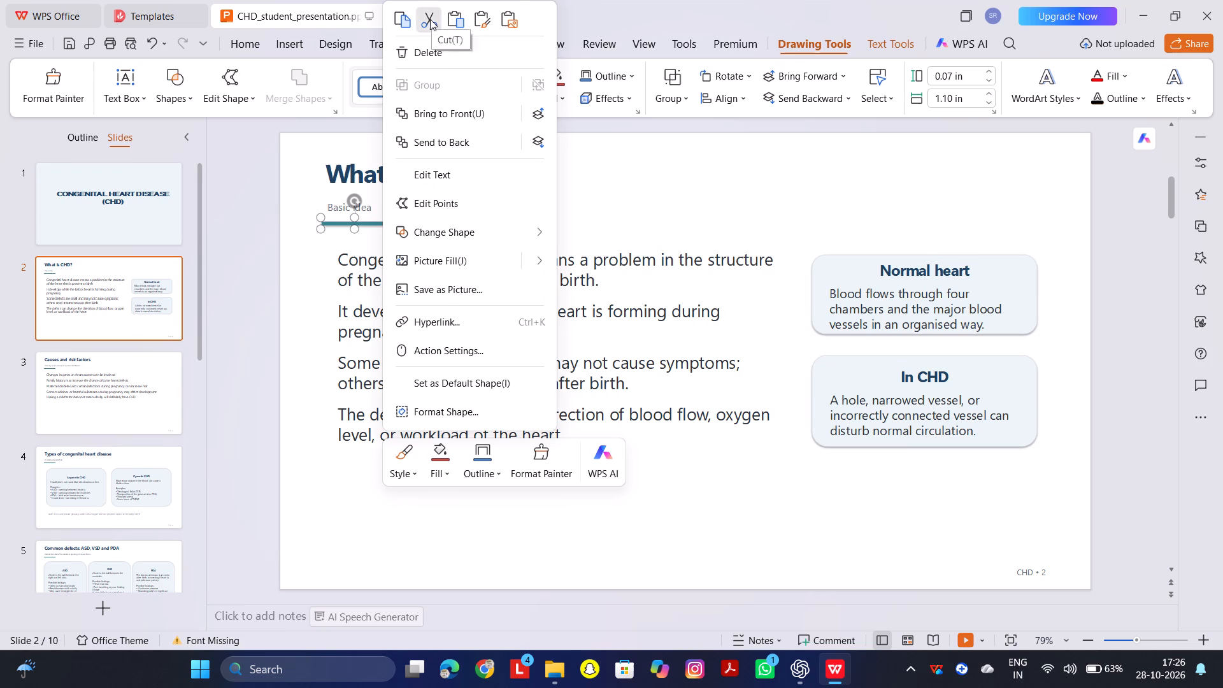
Delete the "Basic idea" subtitle text under the "What is CHD?" heading on slide 2.
click(366, 212)
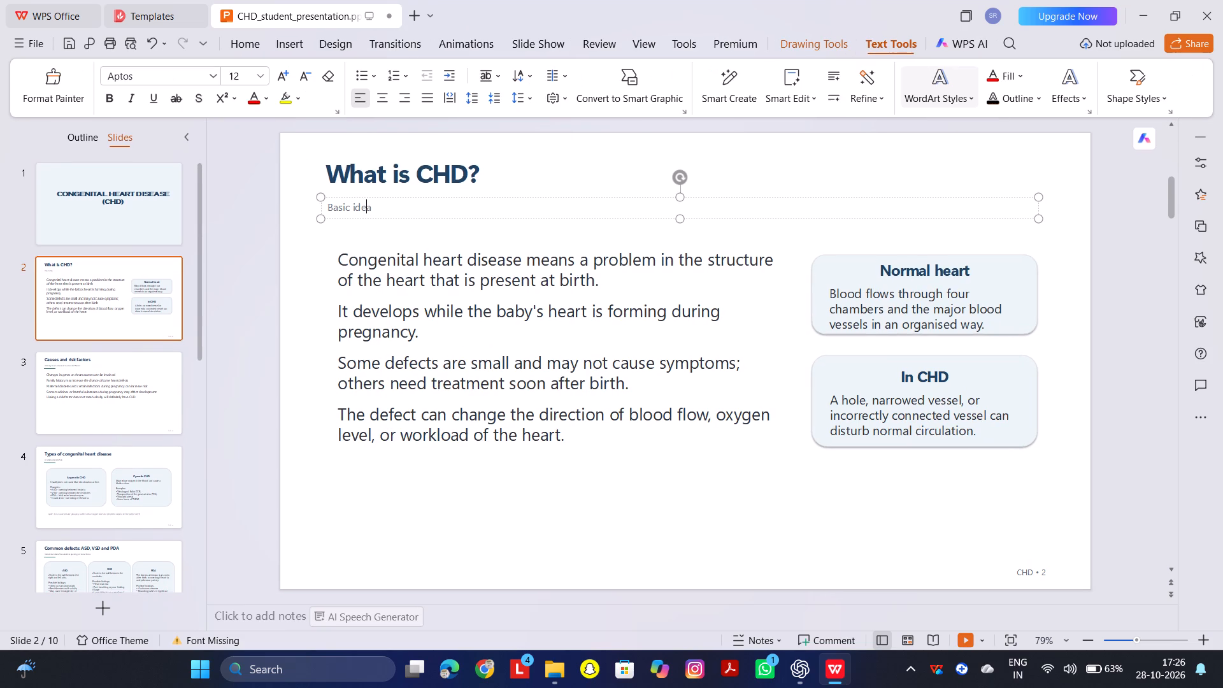
key(Right)
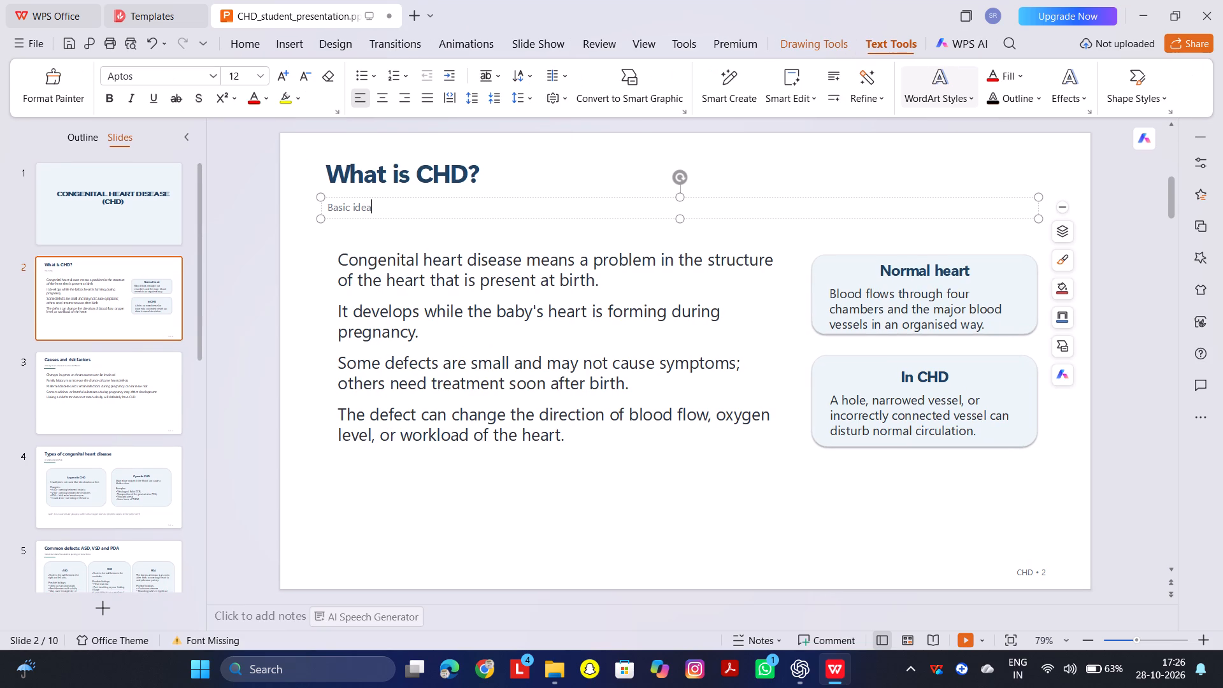
key(BackSpace)
key(BackSpace)
key(BackSpace)
key(BackSpace)
key(BackSpace)
key(BackSpace)
key(BackSpace)
key(BackSpace)
key(BackSpace)
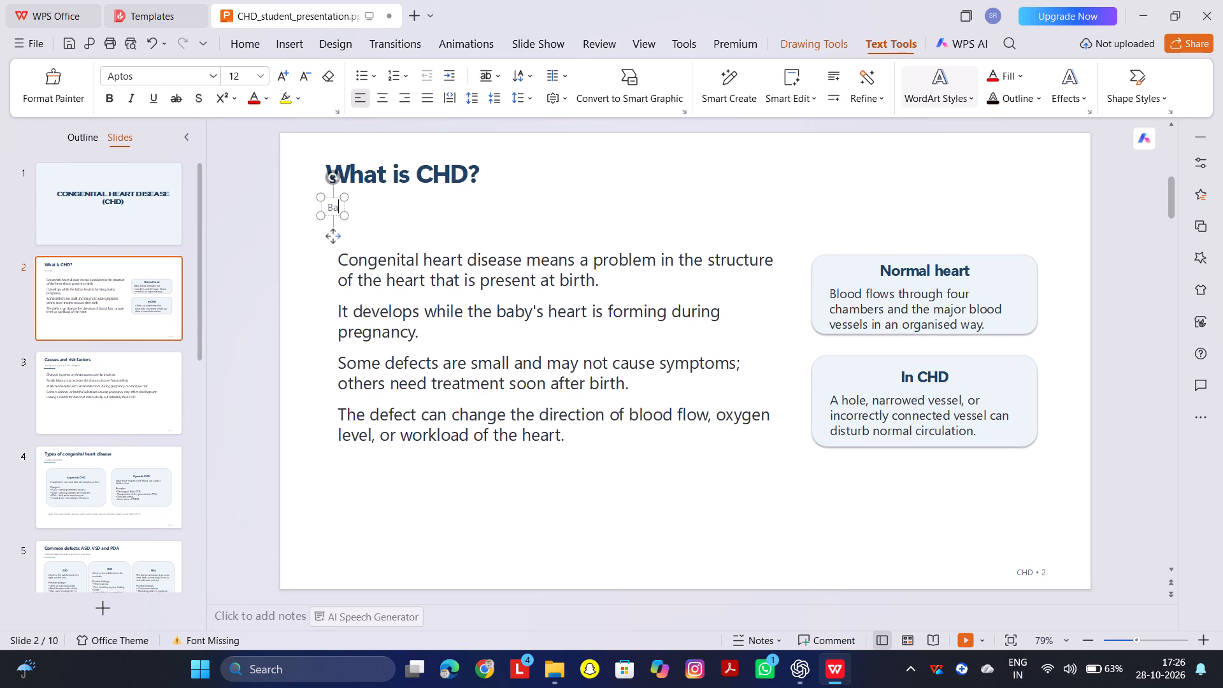
key(BackSpace)
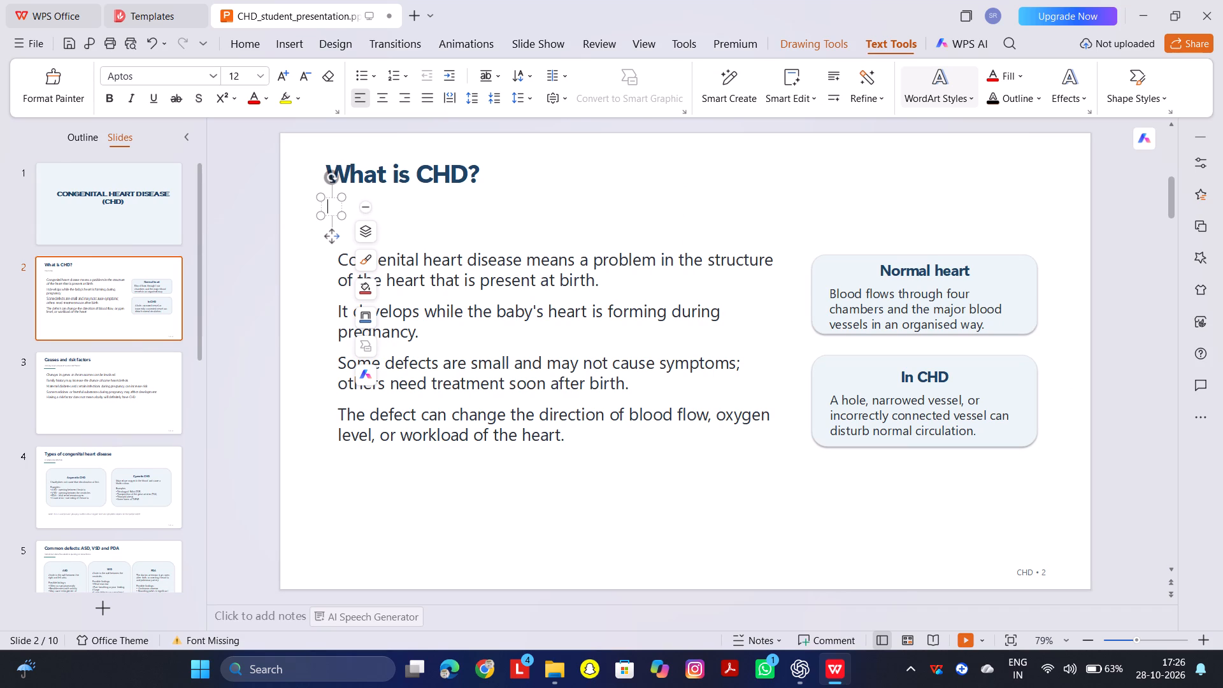
click(266, 183)
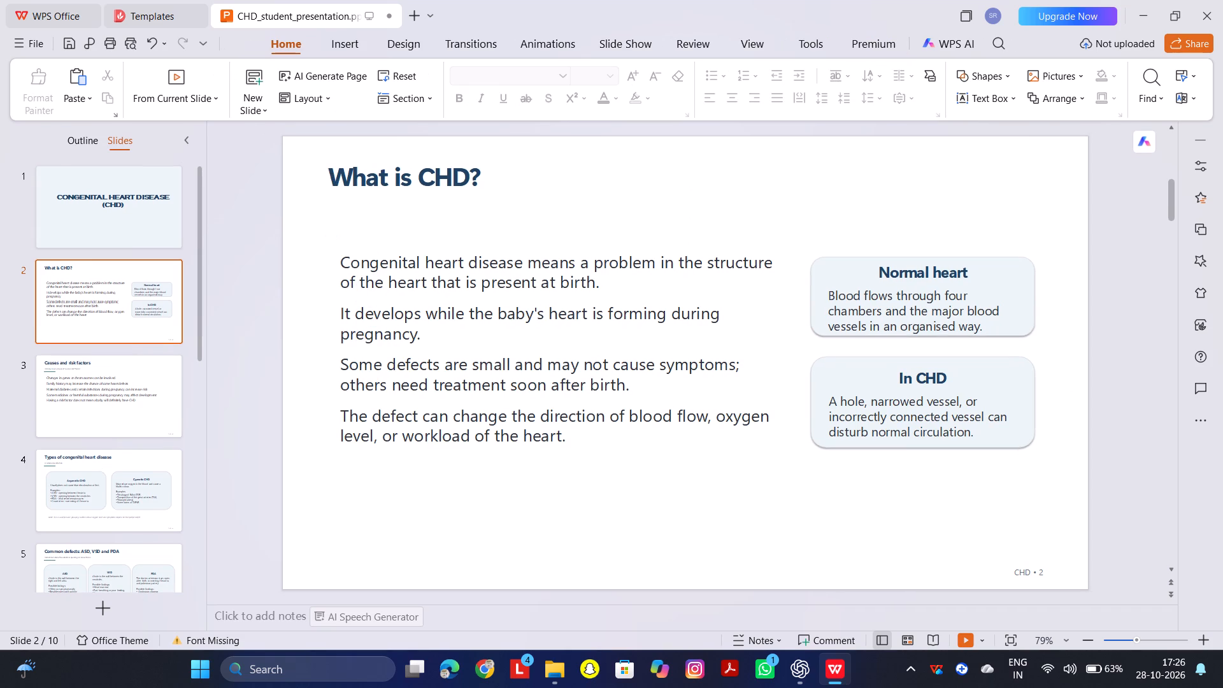
Move the "What is CHD?" heading down so it sits just above the body text on slide 2.
click(415, 176)
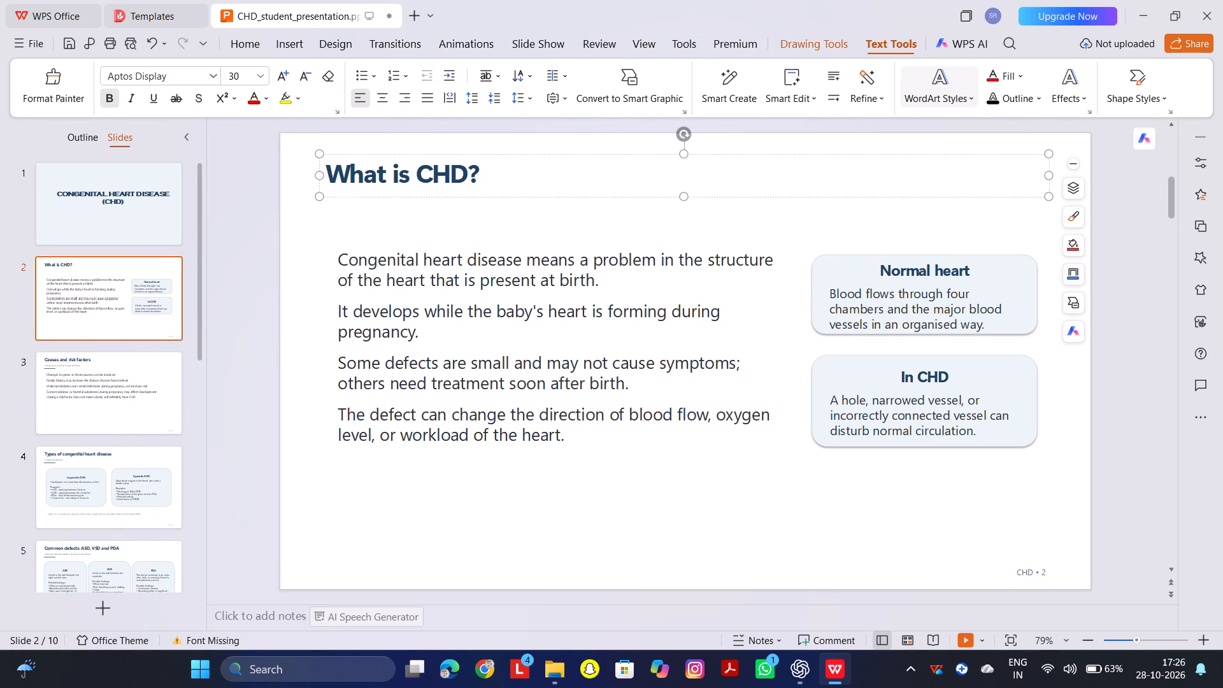
drag(552, 184, 553, 222)
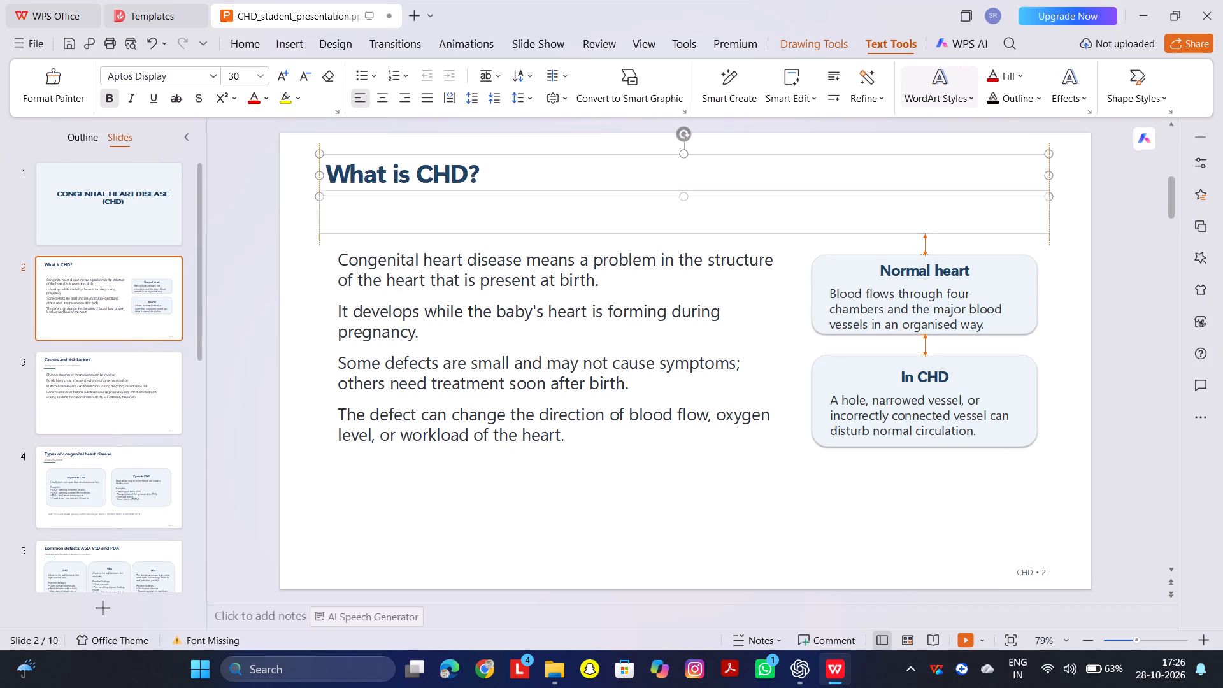
drag(553, 222, 553, 229)
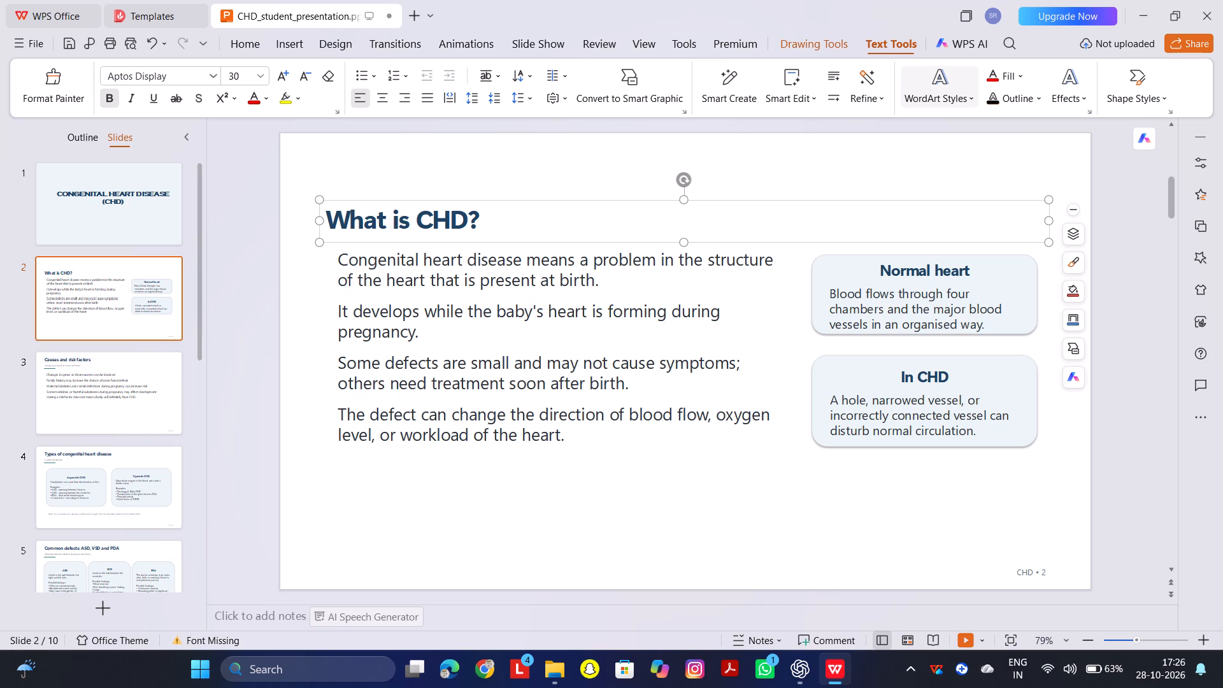
click(264, 243)
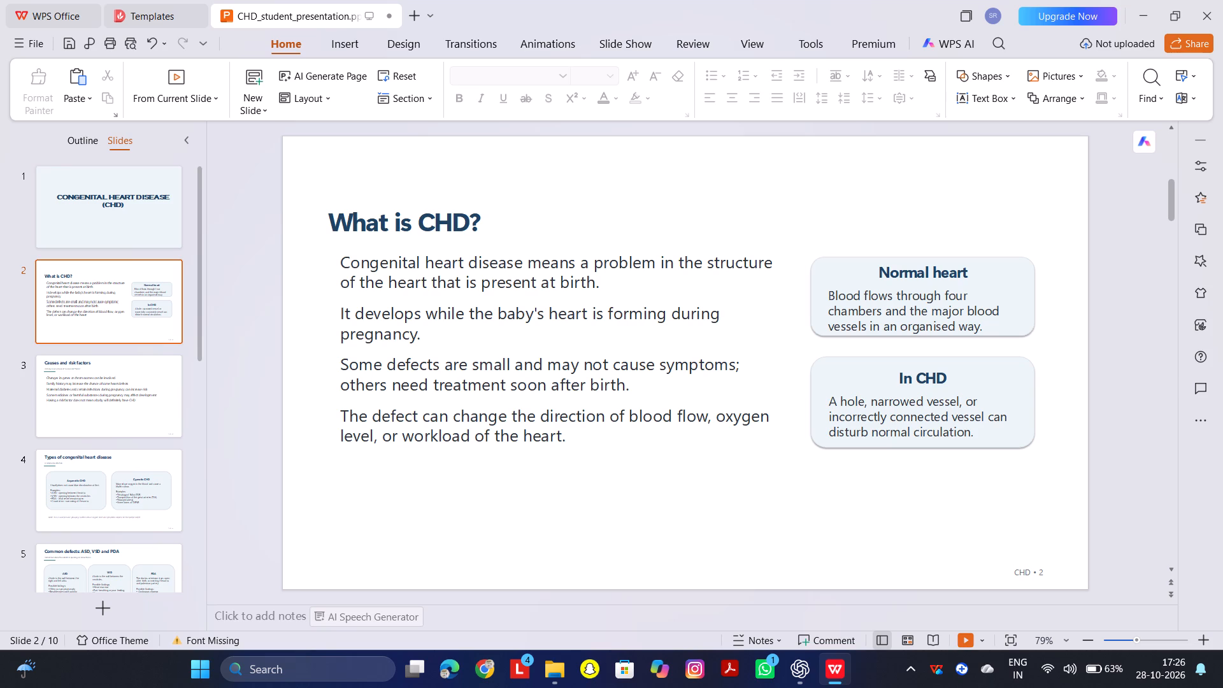
Delete the "CHD • 2" footer text from slide 2.
click(1033, 570)
key(Right)
key(Right)
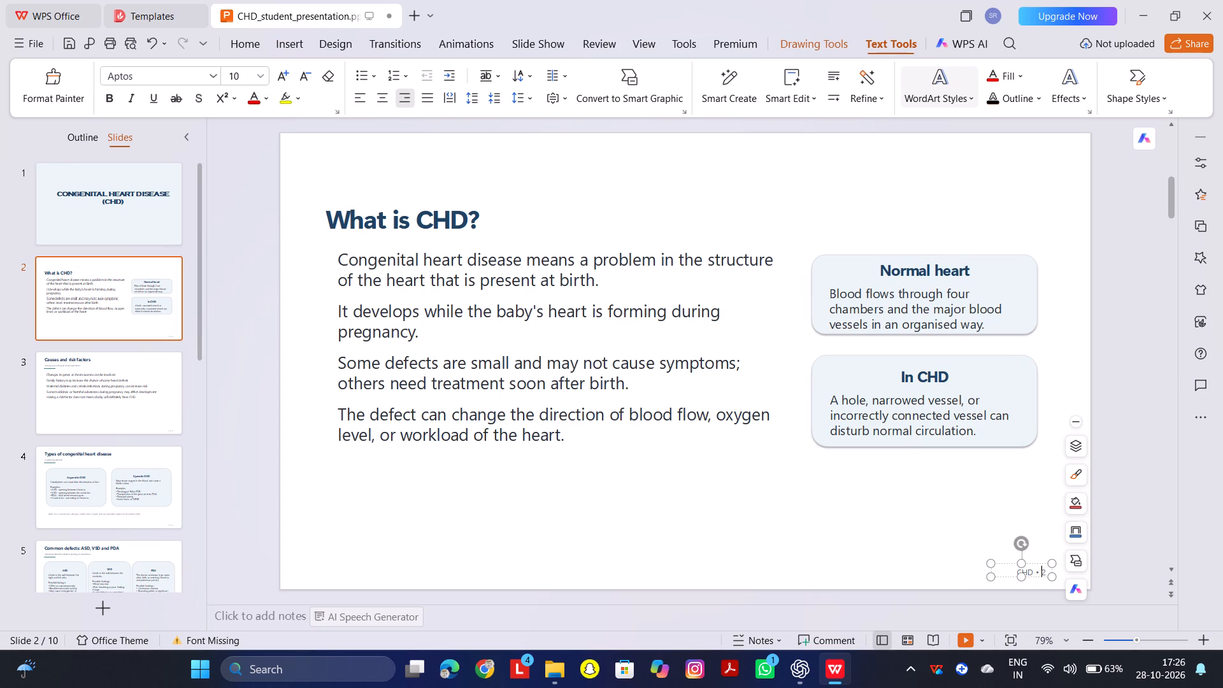
key(Right)
key(BackSpace)
key(BackSpace)
key(BackSpace)
key(BackSpace)
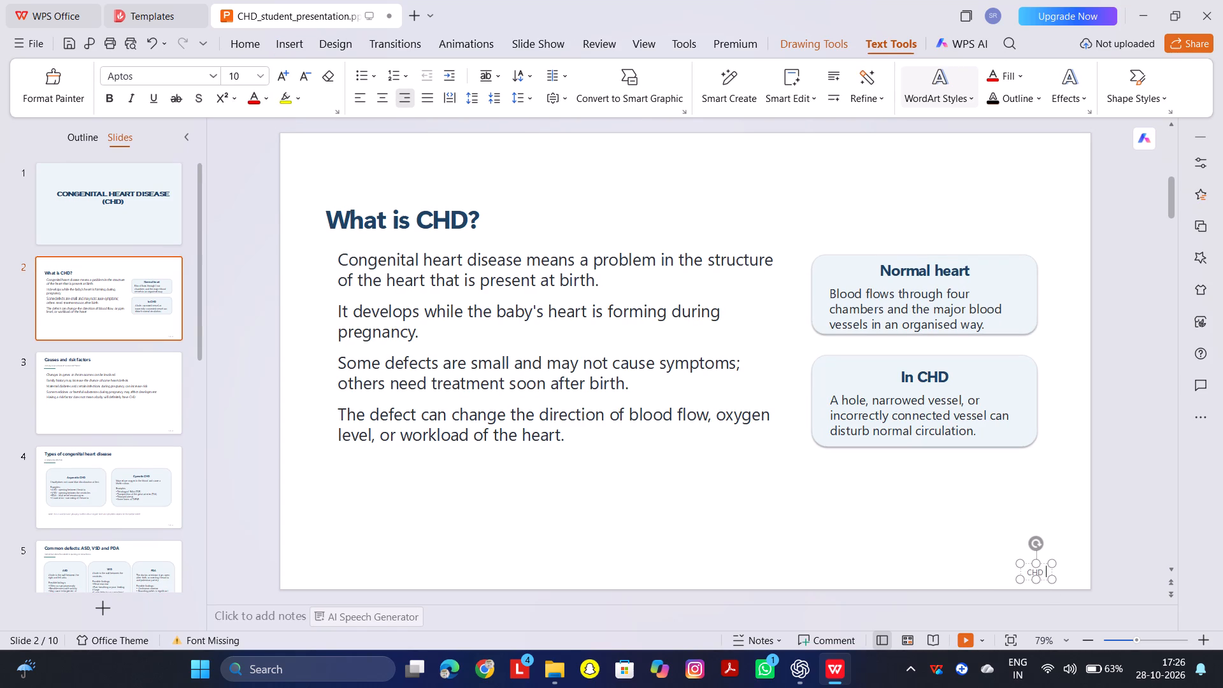
key(BackSpace)
key(BackSpace)
key(BackSpace)
key(BackSpace)
click(1113, 561)
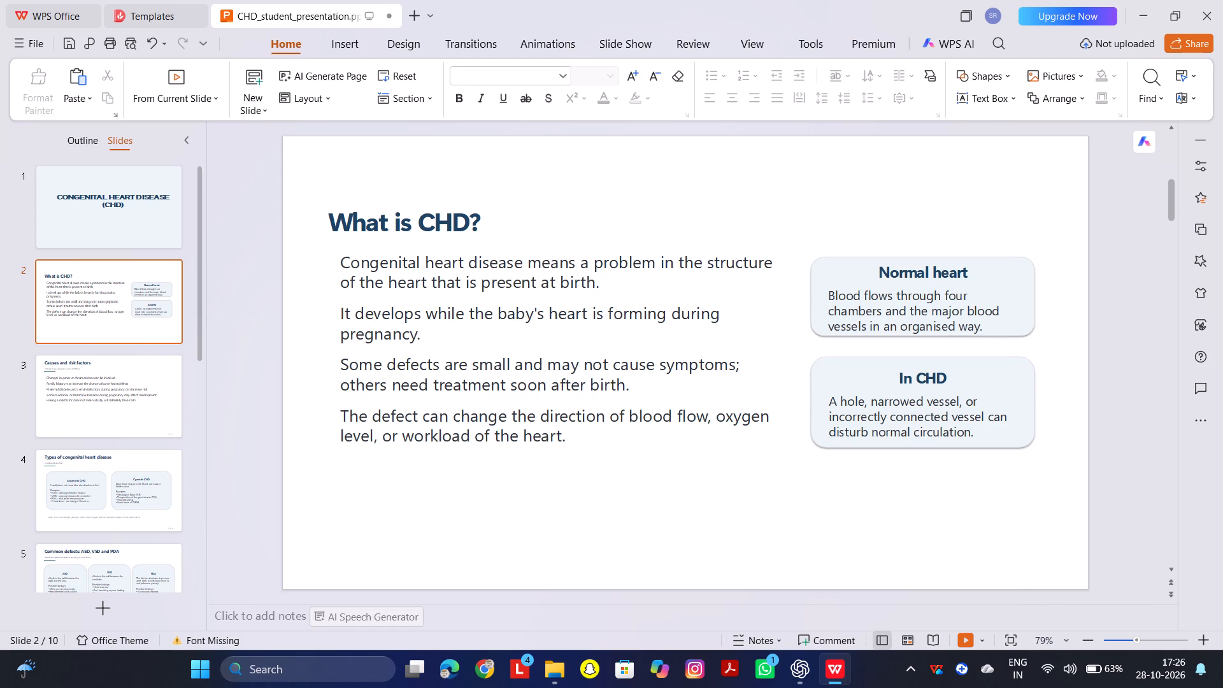
Cut the teal accent line beneath the heading on slide 3.
key(Right)
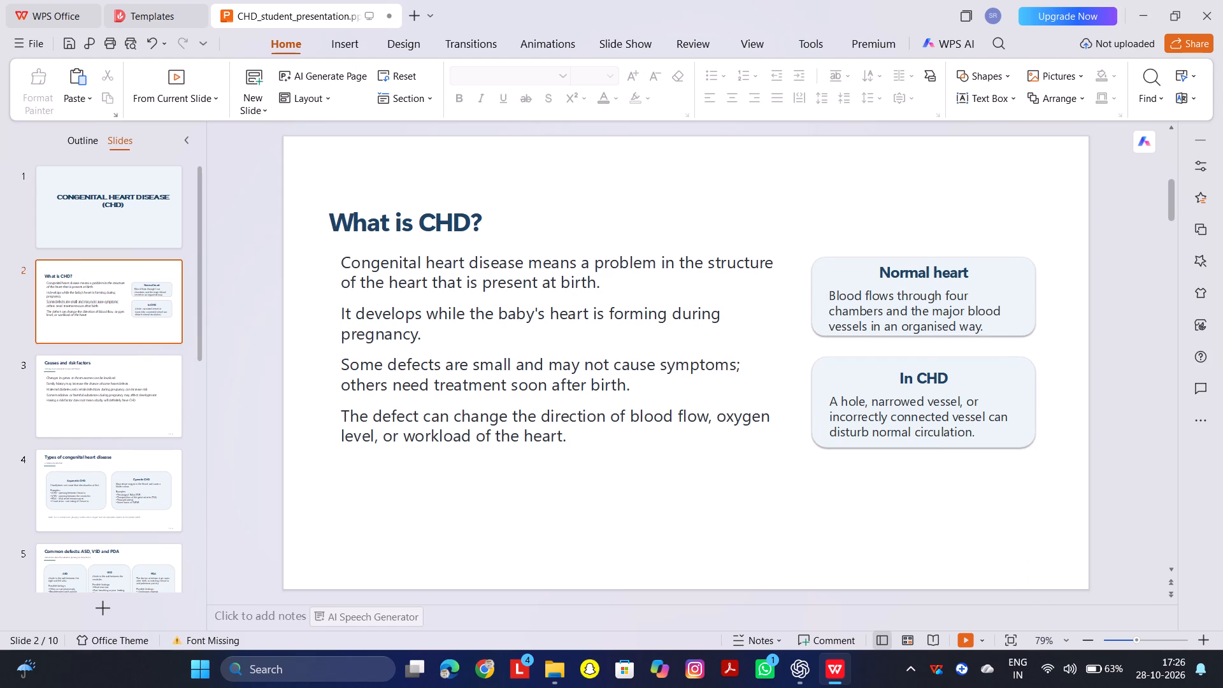
click(367, 224)
right_click(367, 224)
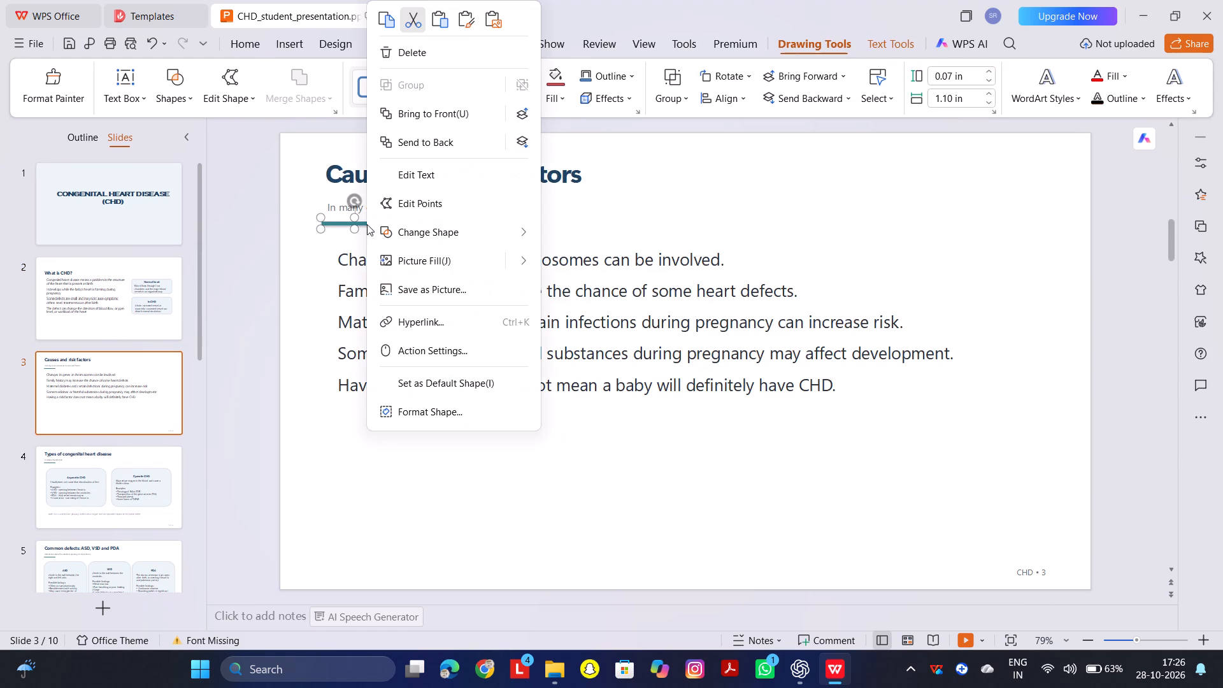
click(412, 24)
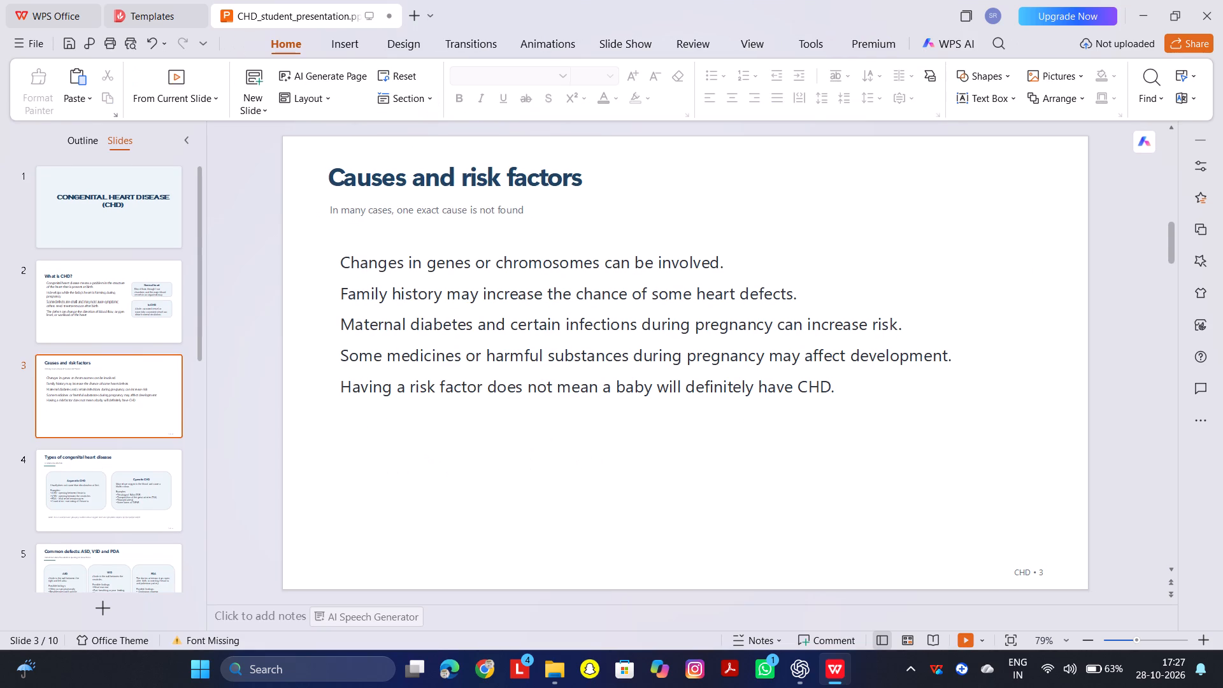
Delete the subtitle "In many cases, one exact cause is not found" from slide 3.
click(522, 208)
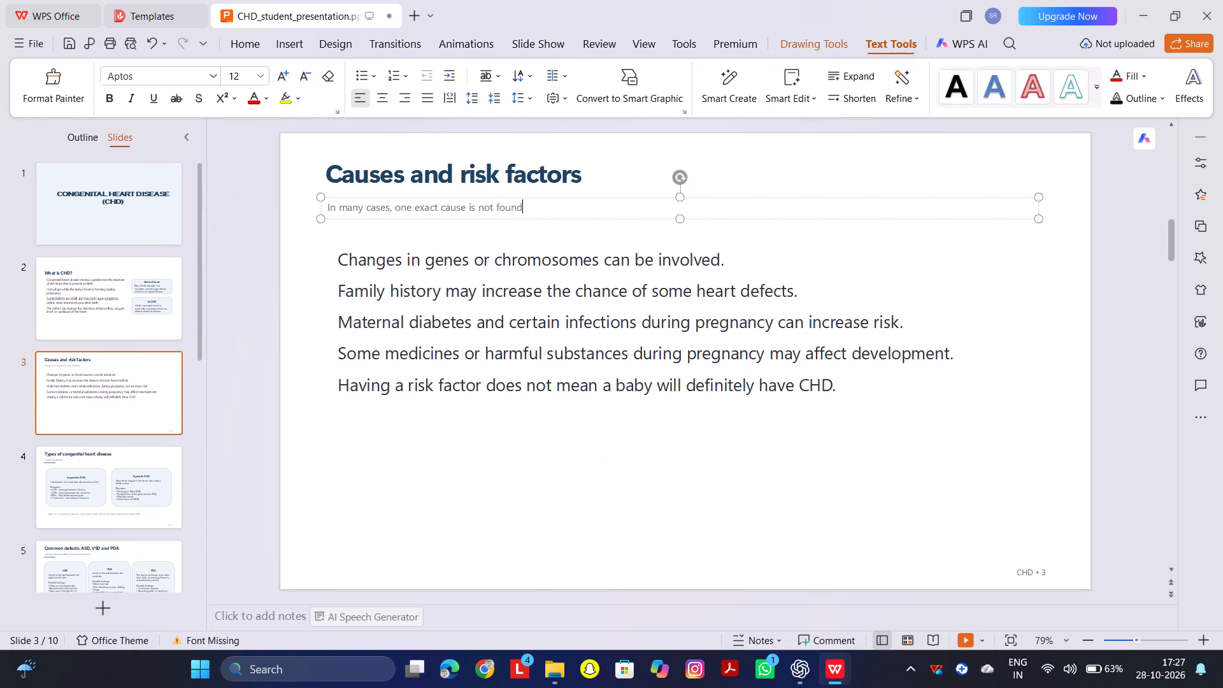
key(BackSpace)
key(BackSpace)
key(BackSpace)
key(BackSpace)
key(BackSpace)
key(BackSpace)
key(BackSpace)
key(BackSpace)
key(BackSpace)
key(BackSpace)
key(BackSpace)
key(BackSpace)
key(BackSpace)
key(BackSpace)
key(BackSpace)
key(BackSpace)
key(BackSpace)
key(BackSpace)
key(BackSpace)
key(BackSpace)
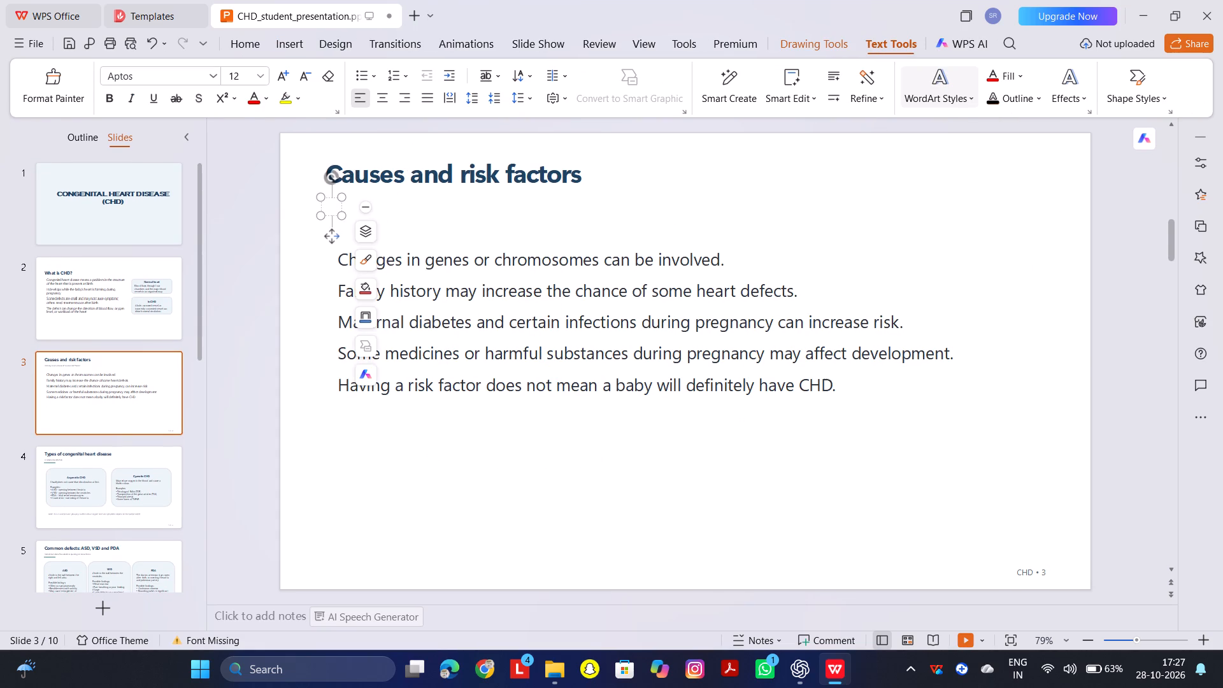
click(253, 197)
Move the "Causes and risk factors" heading down so it sits just above the body text on slide 3.
click(429, 175)
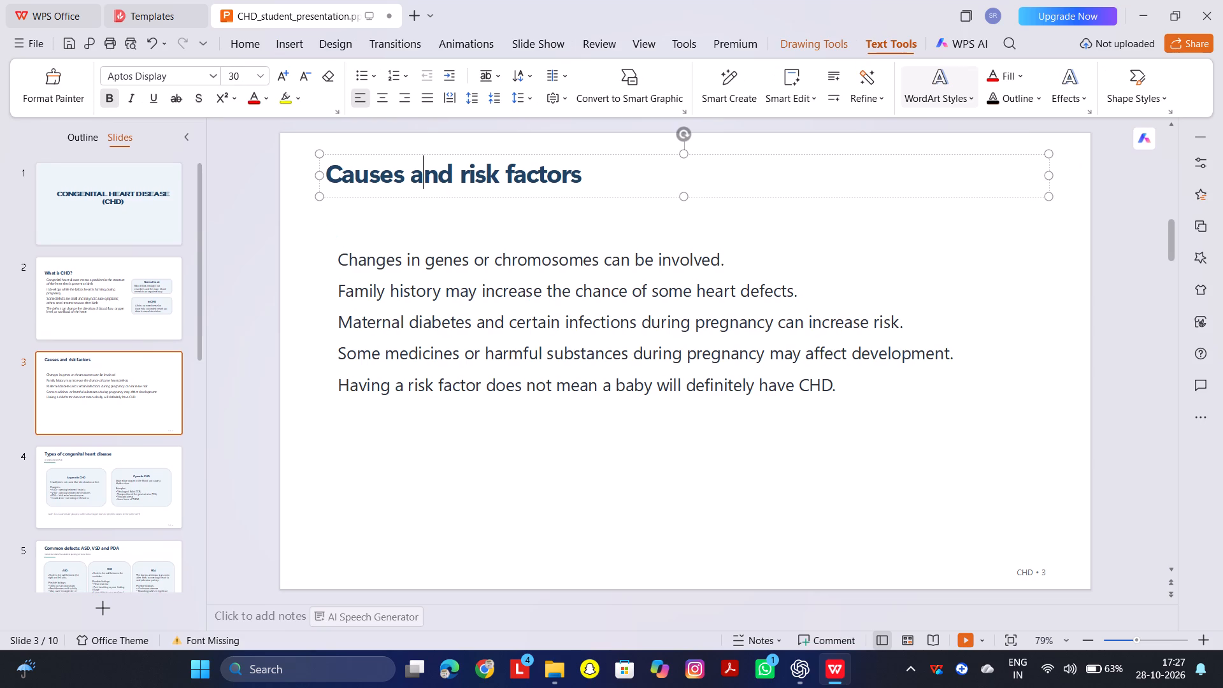
drag(684, 195, 683, 240)
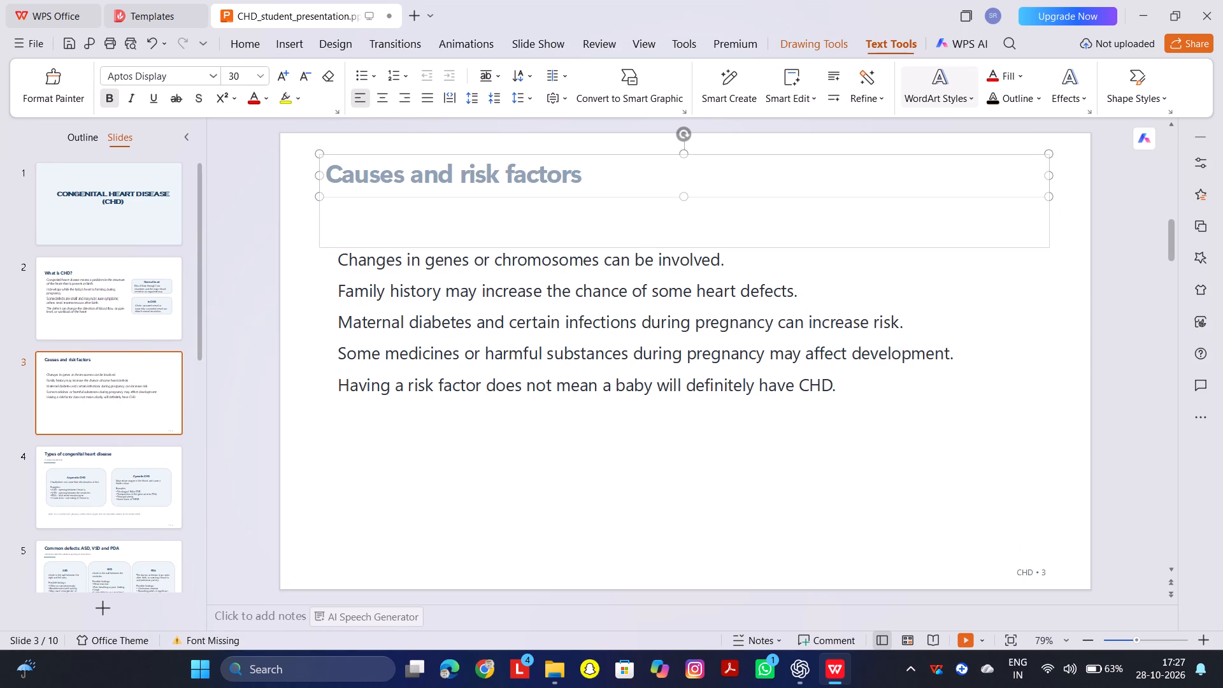
drag(683, 240, 683, 246)
drag(608, 182, 606, 231)
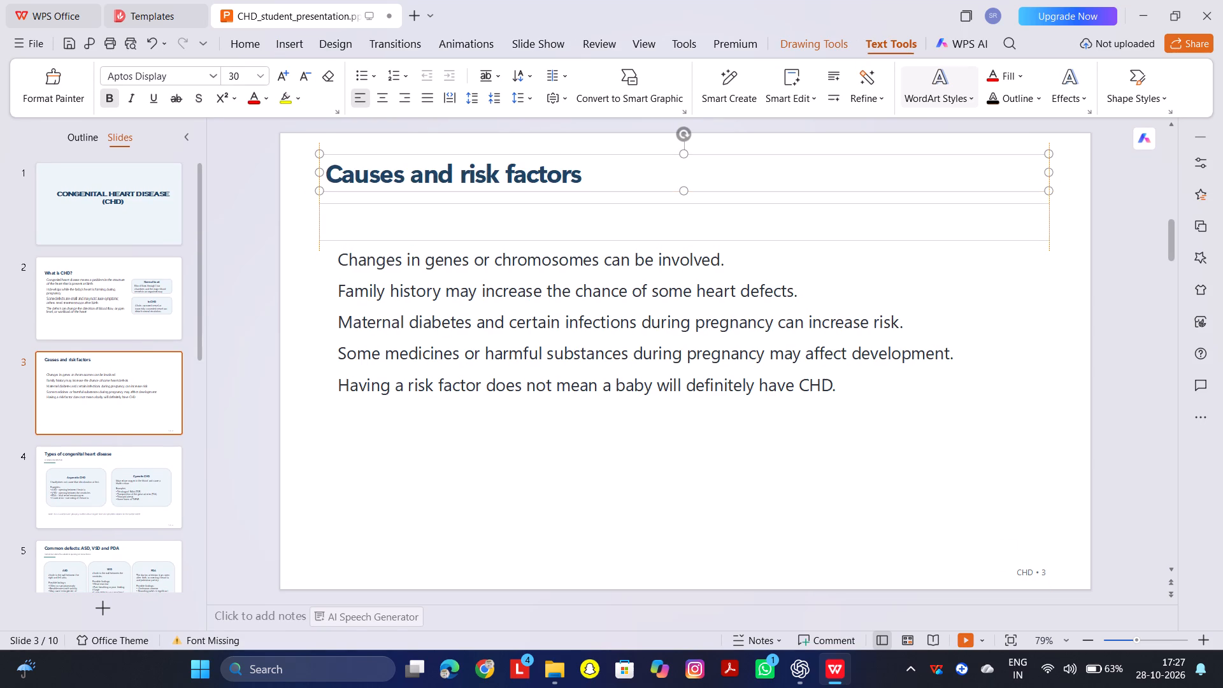
drag(606, 231, 610, 231)
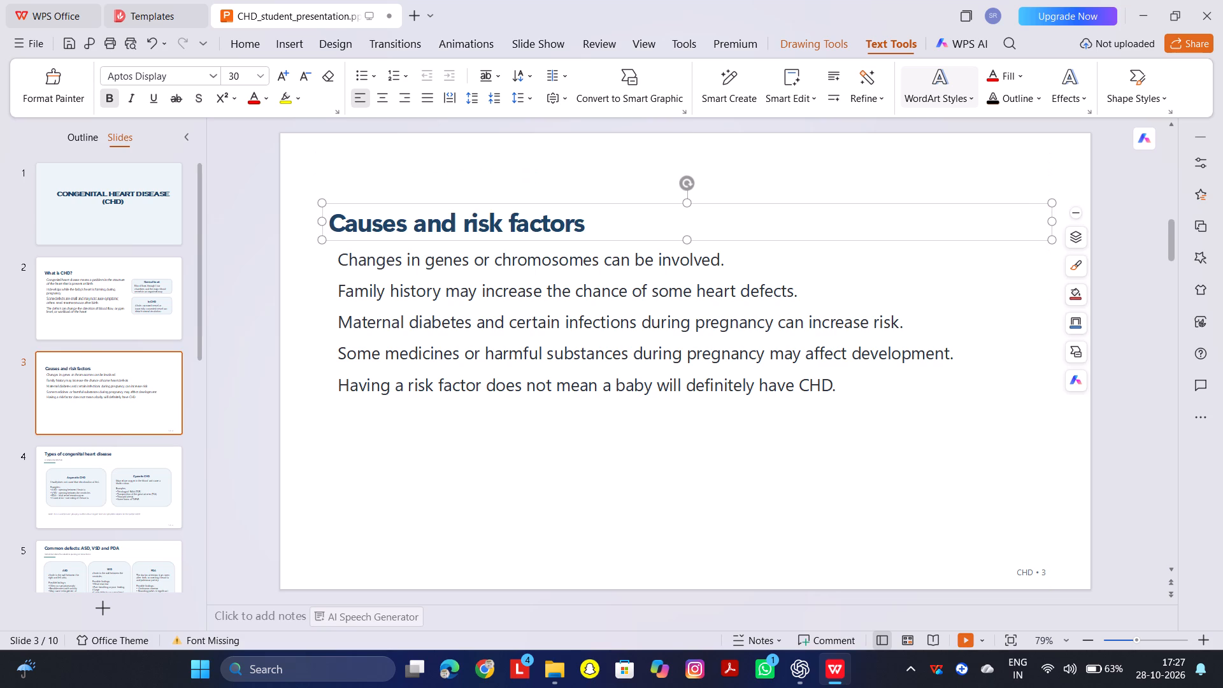
click(241, 210)
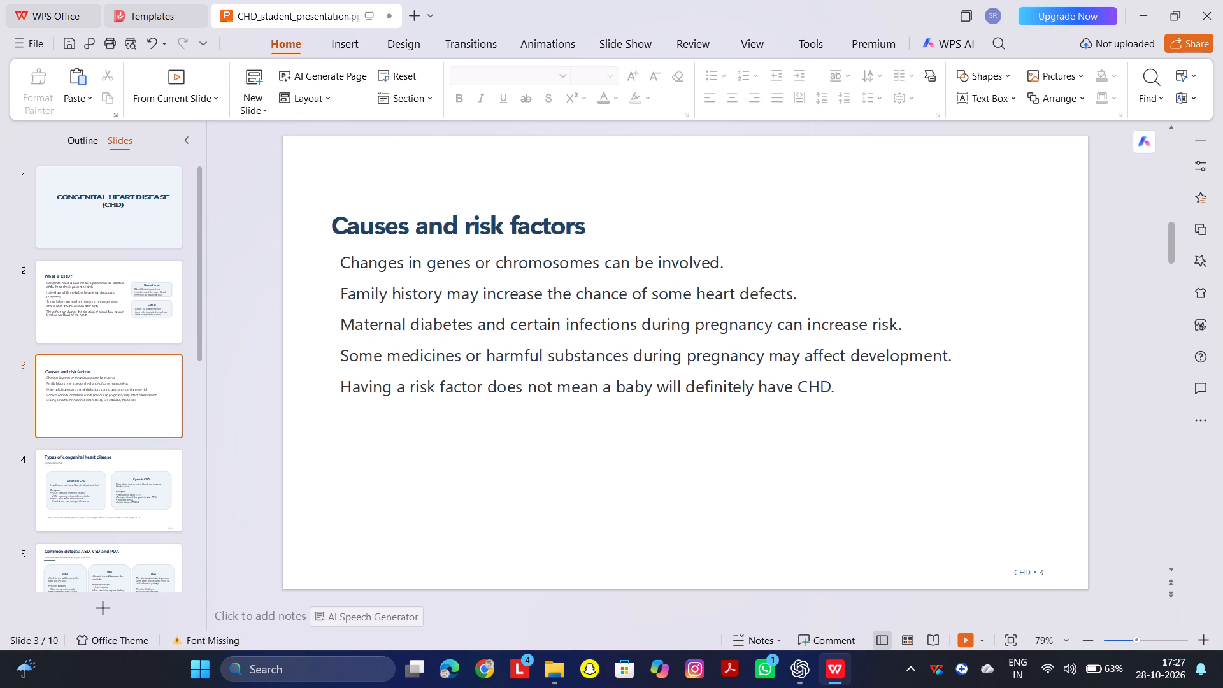
Delete the "CHD • 3" footer text from slide 3.
click(1034, 573)
key(Right)
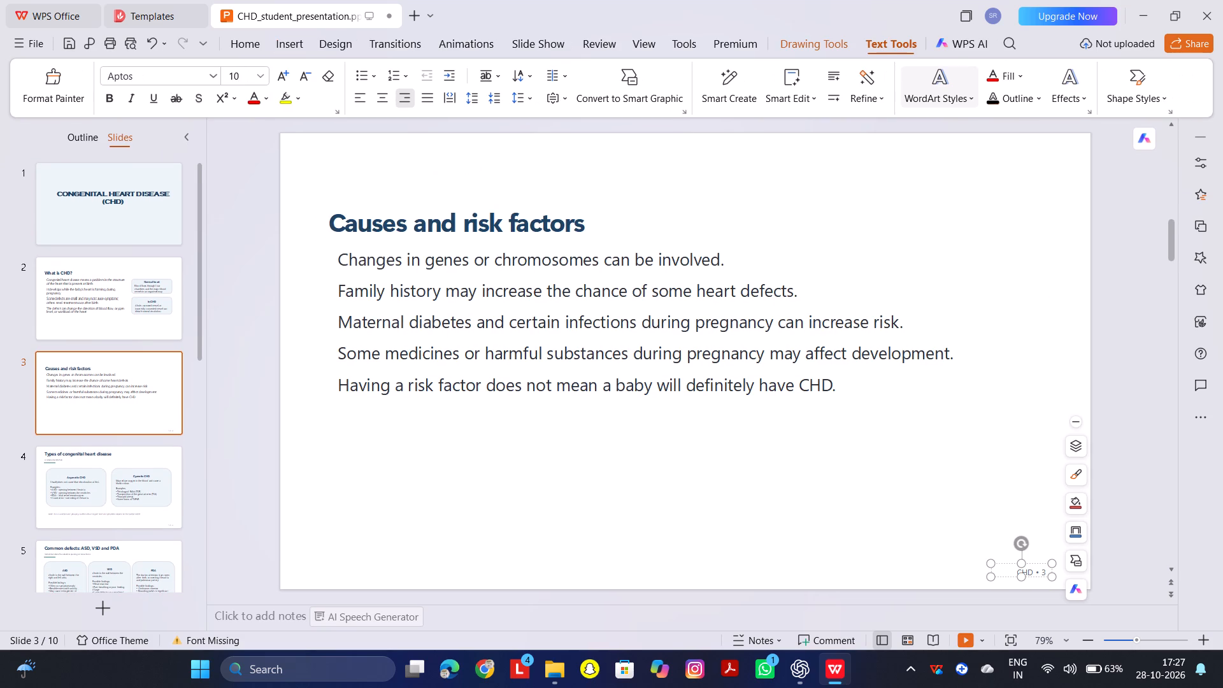
key(Right)
key(Right)
key(BackSpace)
key(BackSpace)
key(BackSpace)
key(BackSpace)
key(BackSpace)
key(BackSpace)
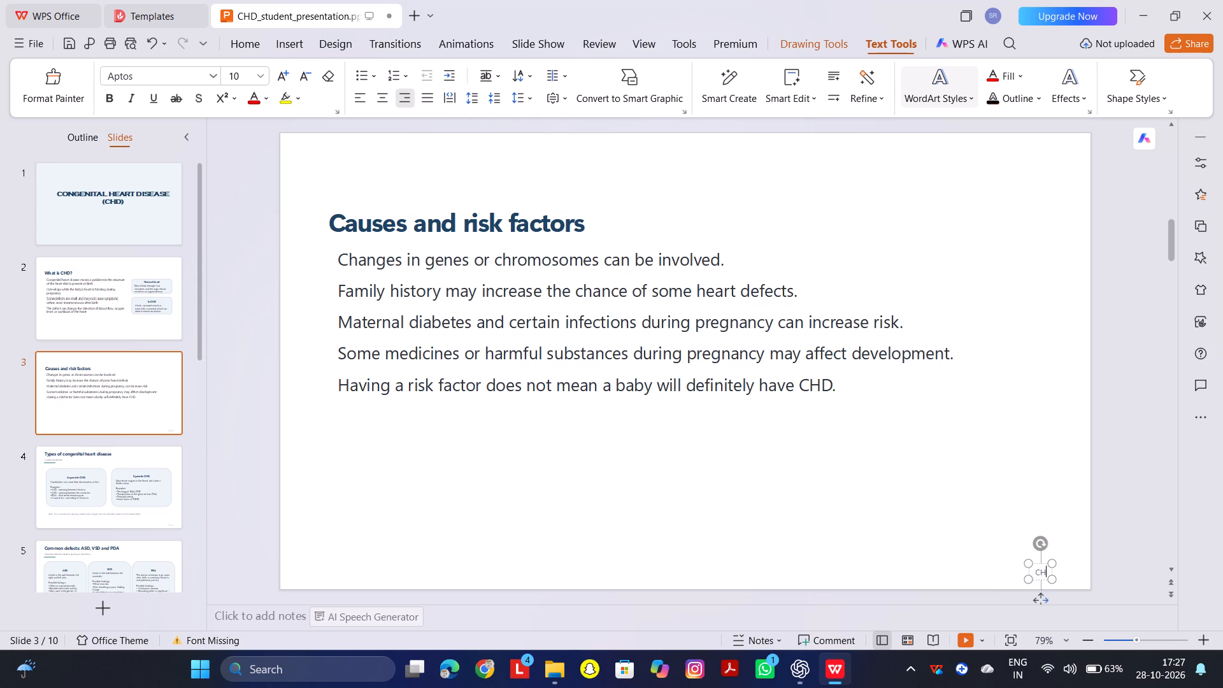
key(BackSpace)
key(BackSpace)
click(1130, 551)
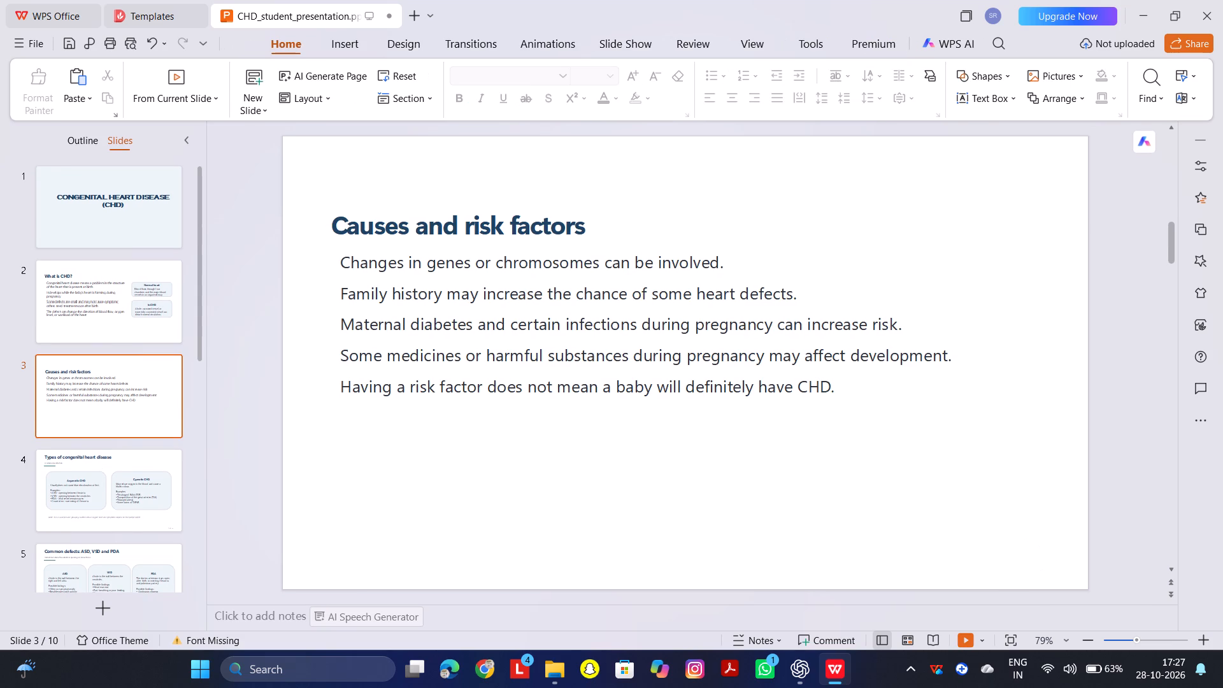
Look through the remaining slides, from slide 4 to the Conclusion slide, to review their headings, subtitles, accent lines and footers.
key(Right)
key(Right)
key(Right)
key(Right)
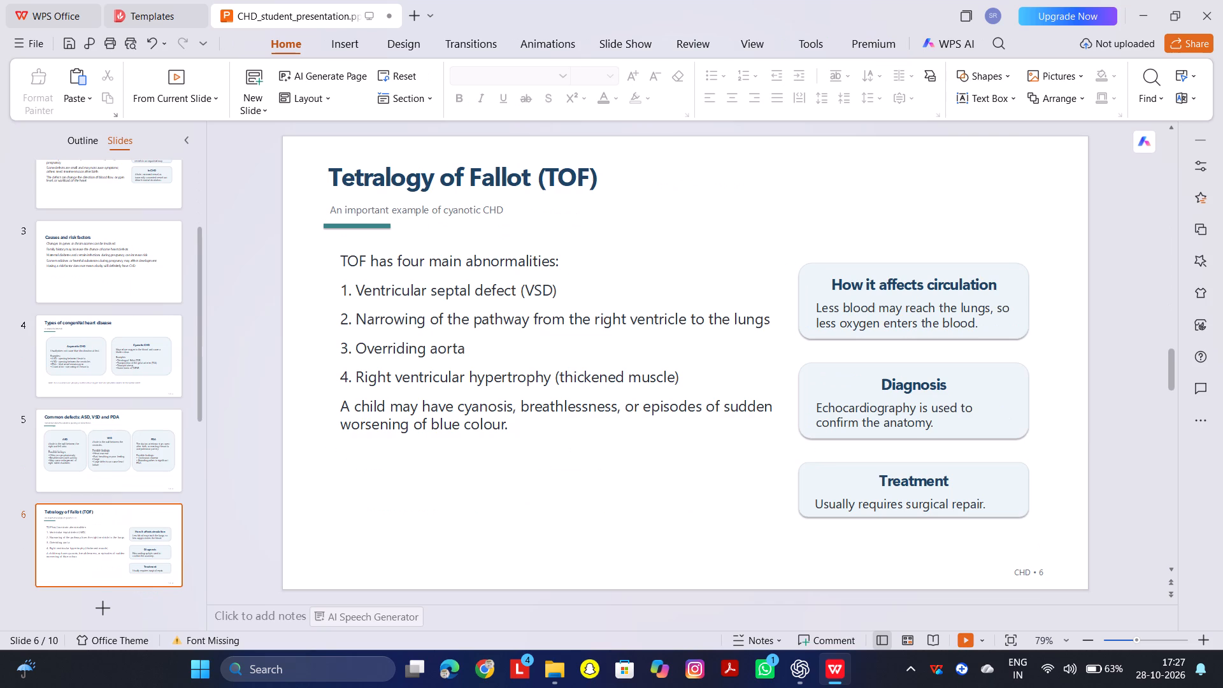
key(Right)
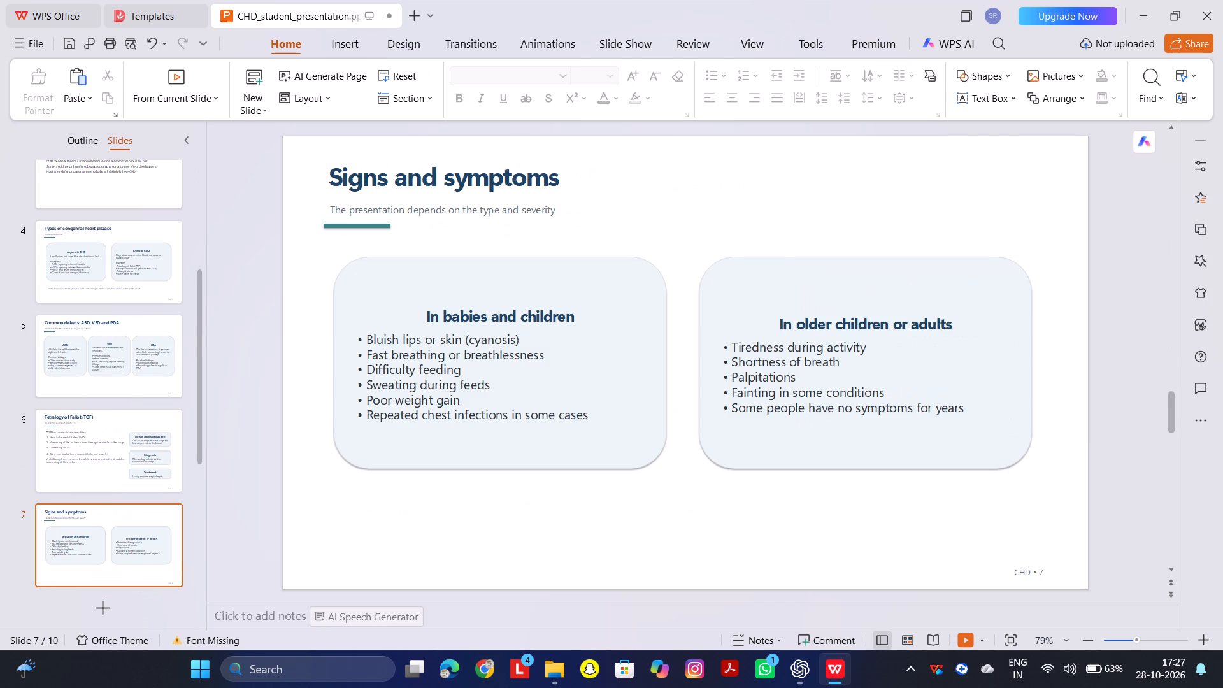
key(Right)
key(Right)
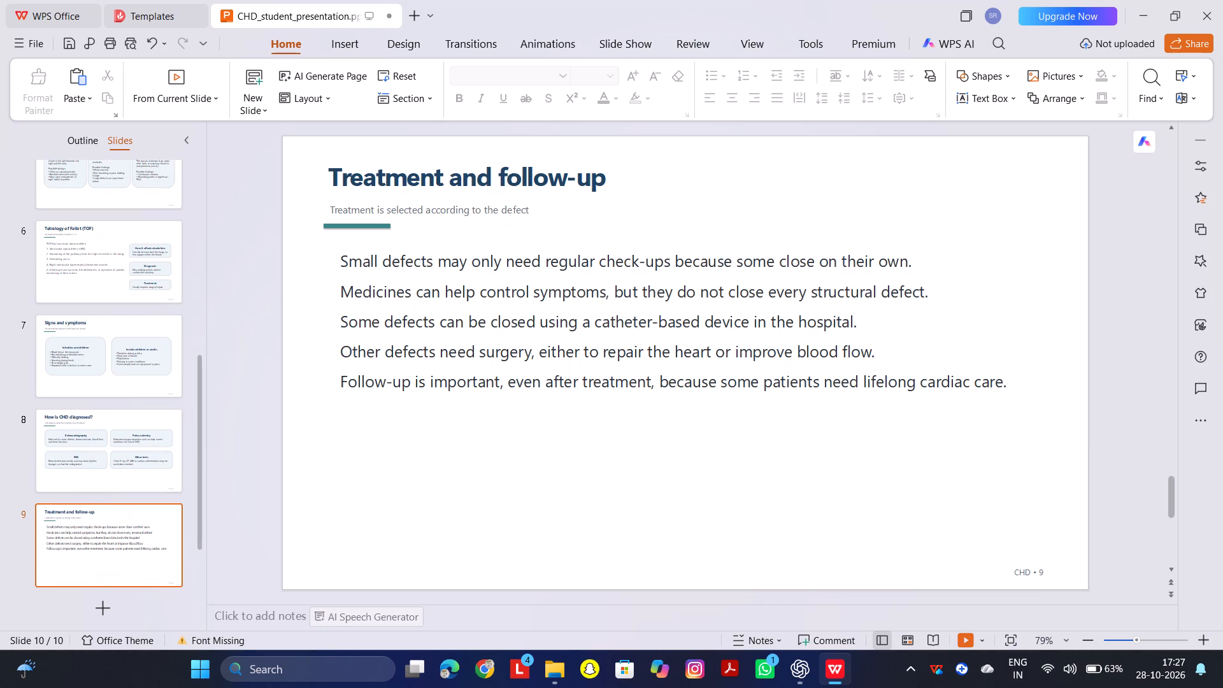
key(Left)
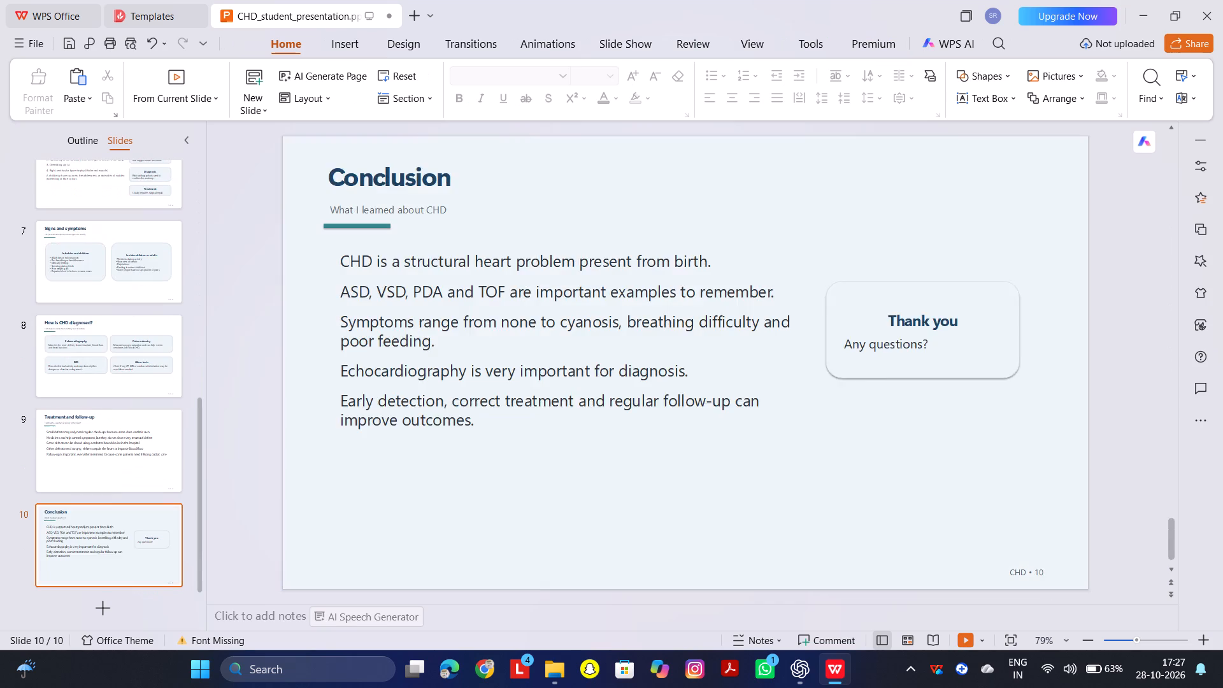
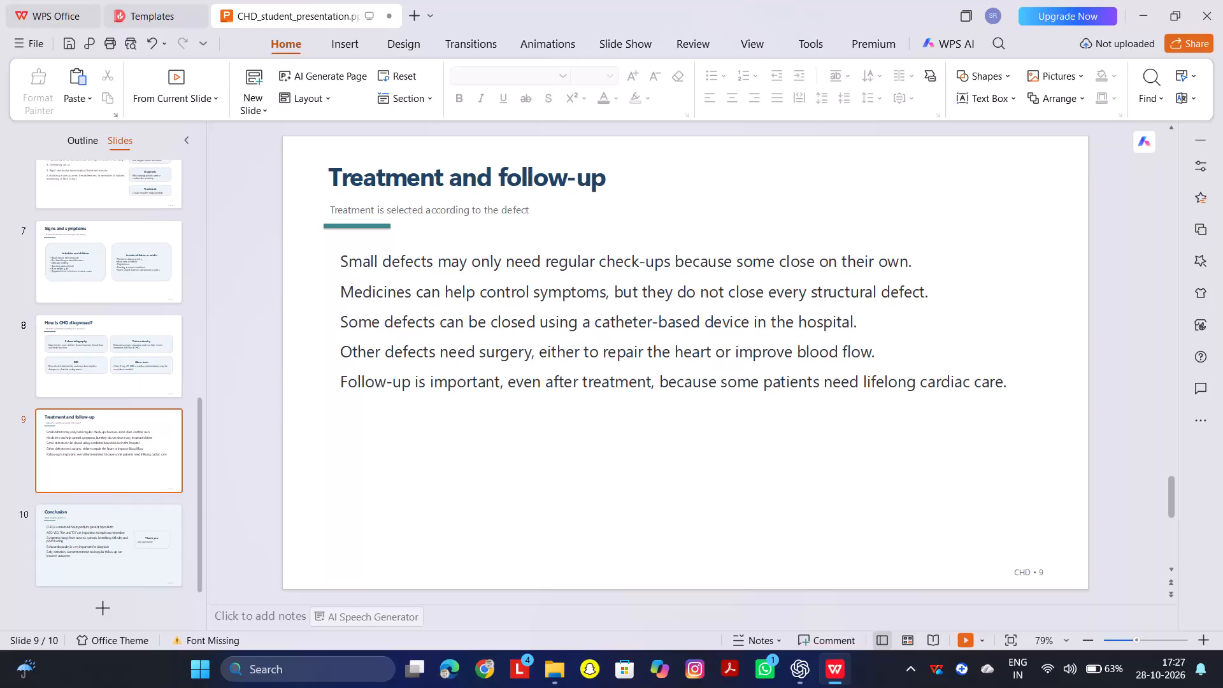
Cut the "In babies and children" and "In older children or adults" boxes from the Signs and symptoms slide.
key(Left)
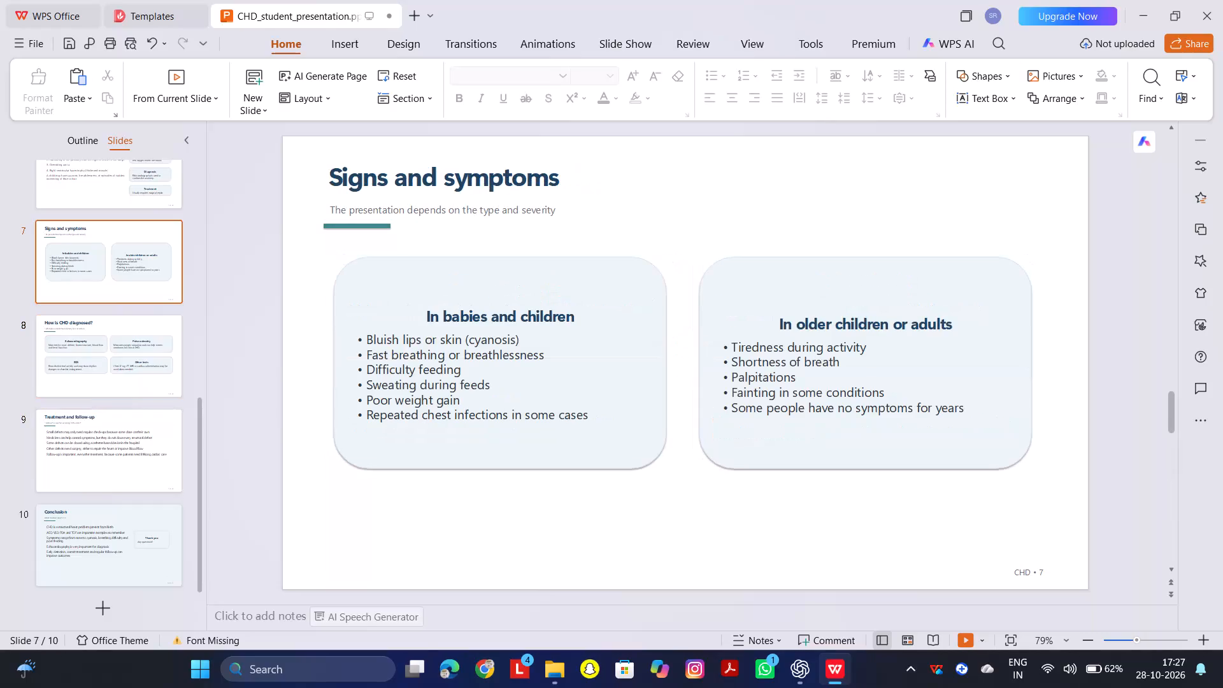
right_click(662, 443)
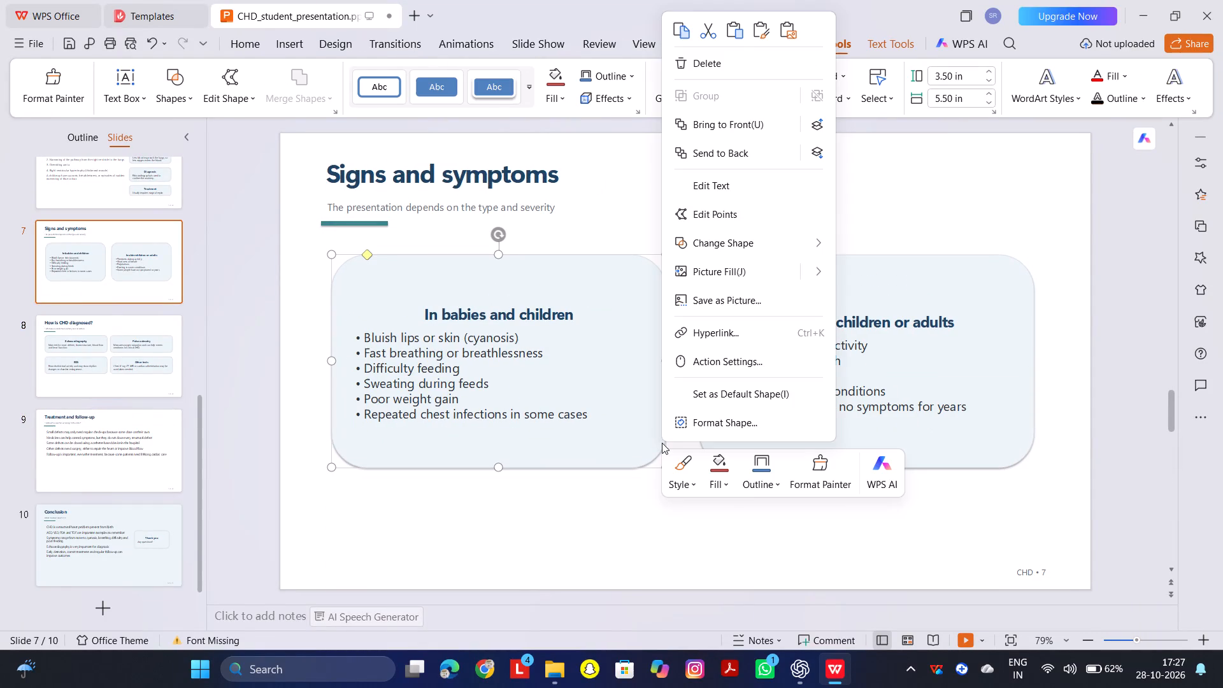
click(710, 18)
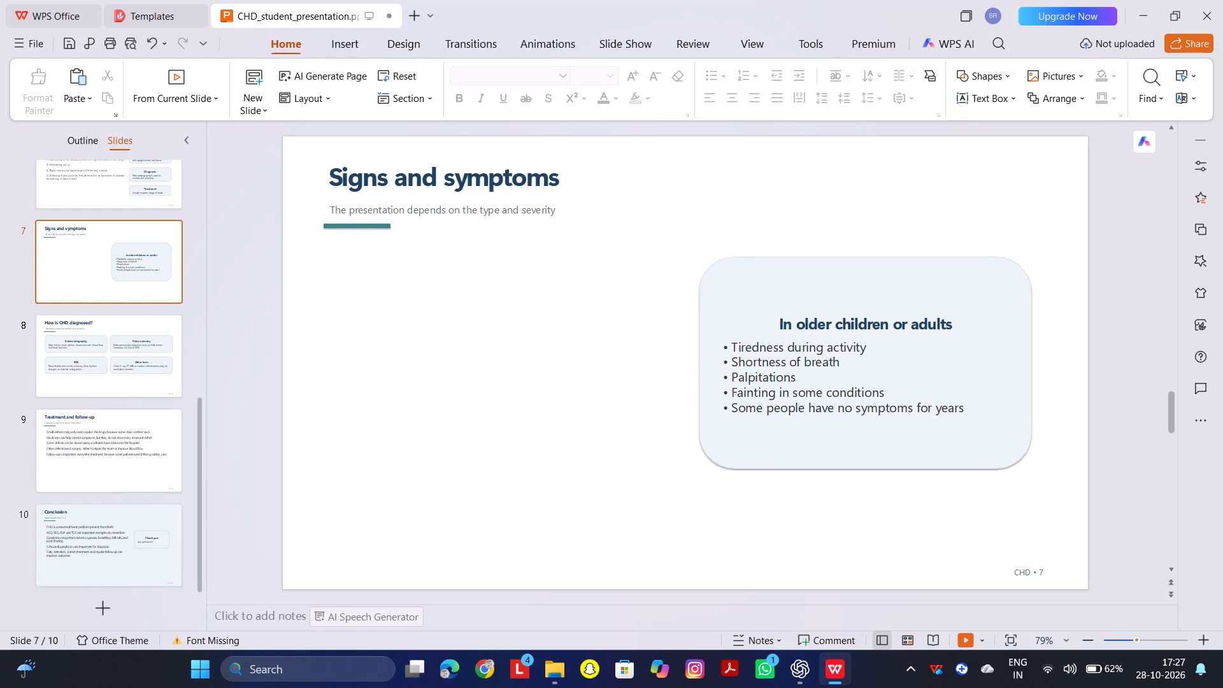
right_click(871, 439)
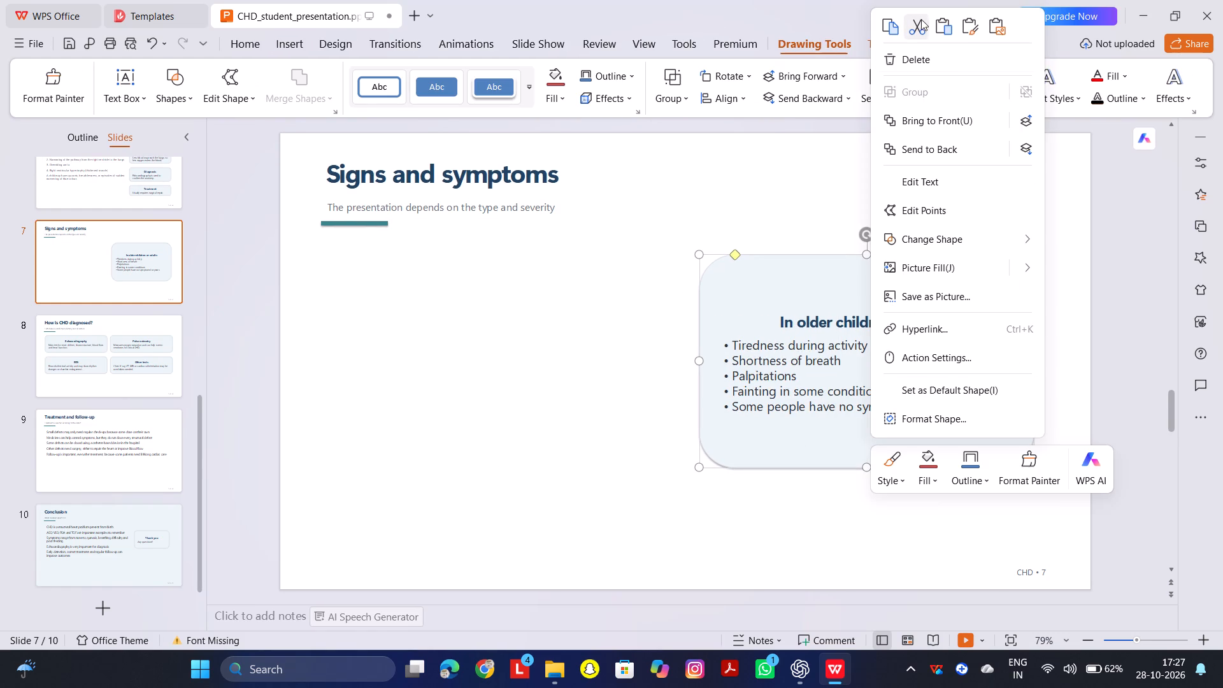
click(921, 16)
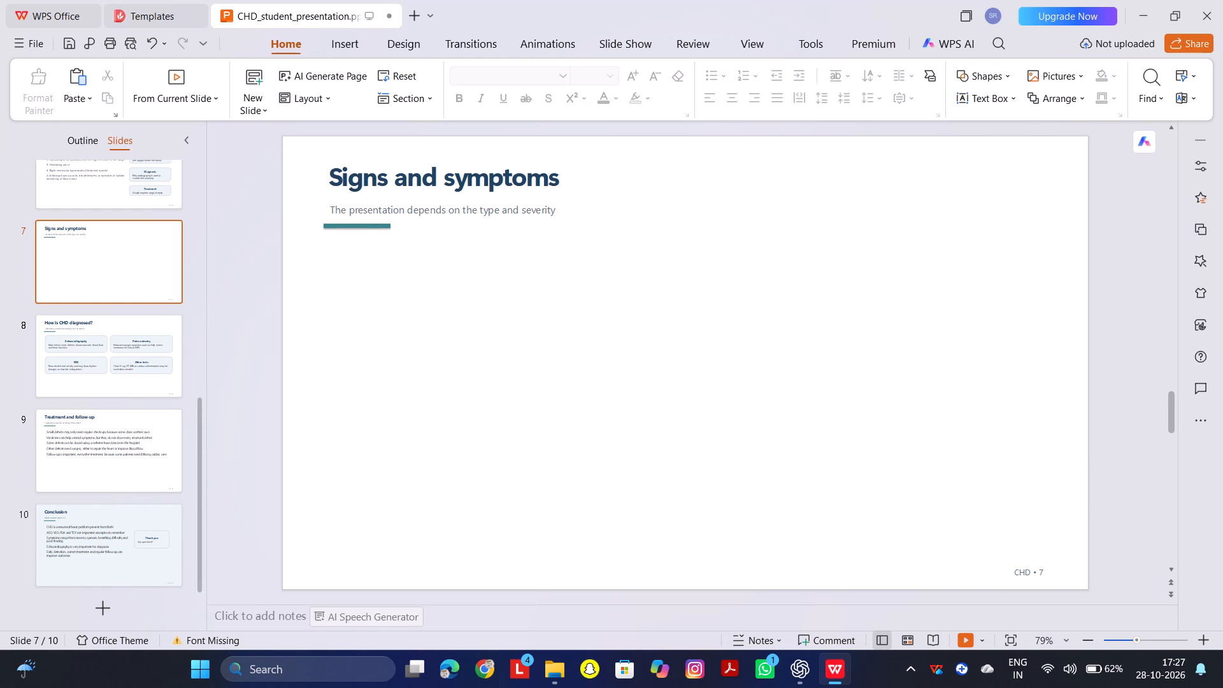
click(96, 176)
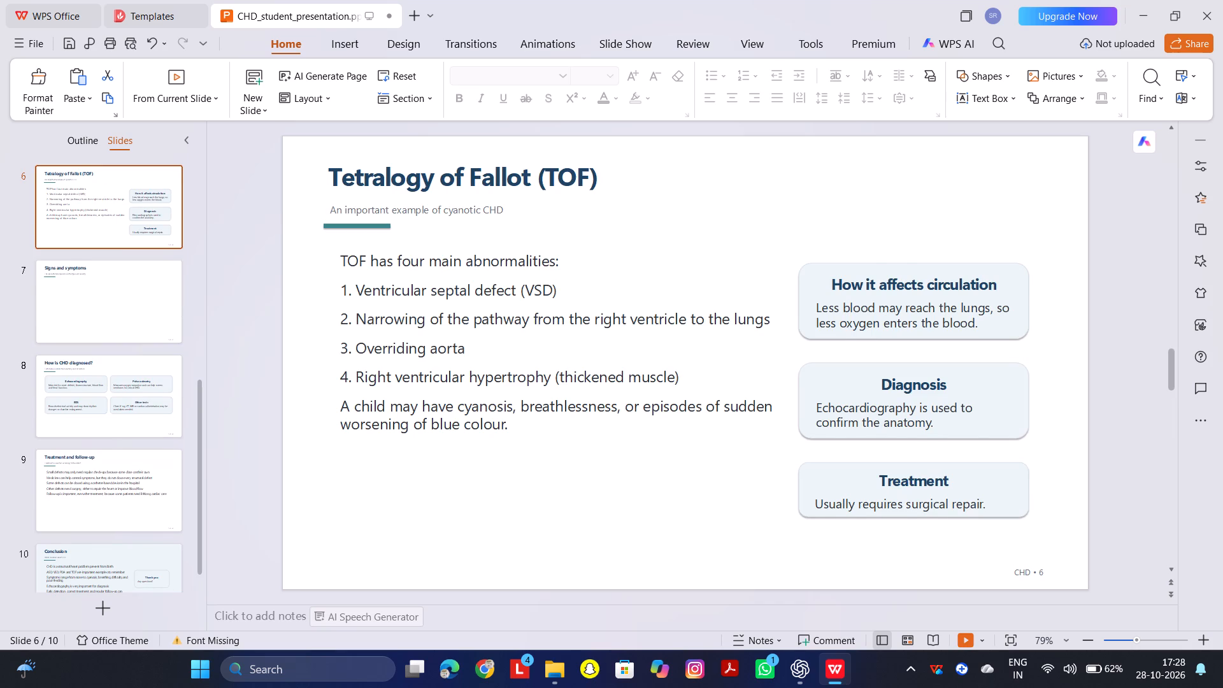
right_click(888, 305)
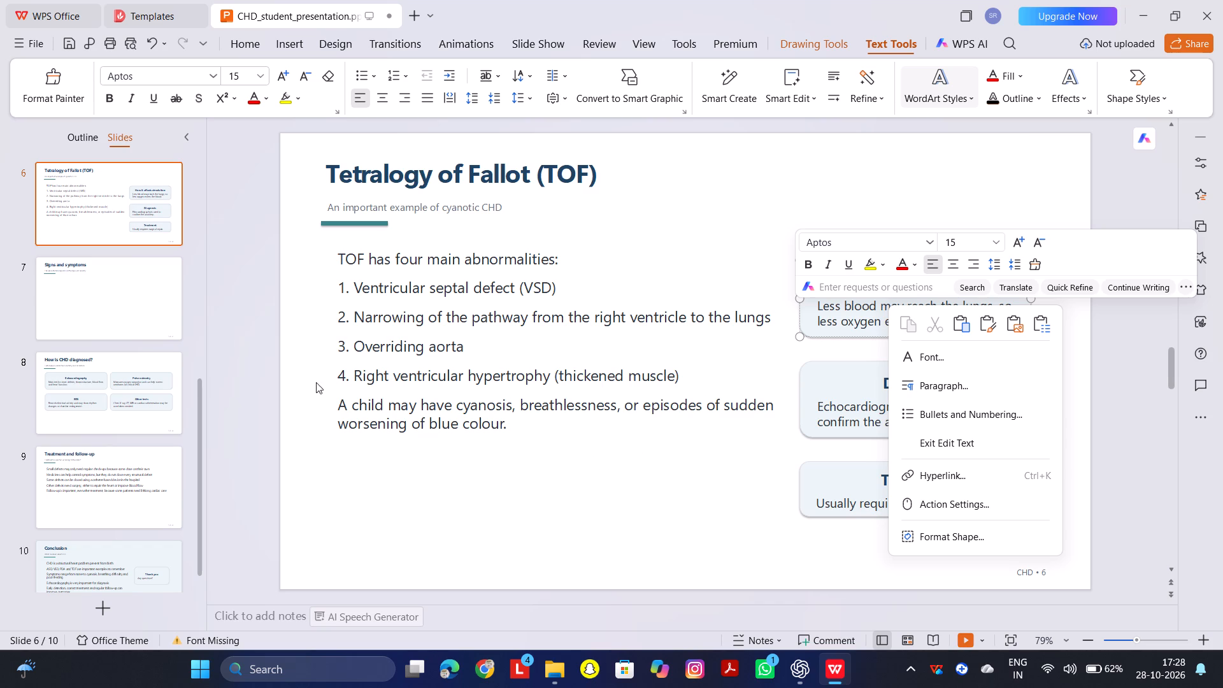
Start a new paragraph at the end of slide 2's body text with the label "Normal heart :".
scroll(169, 273, up, 2)
click(108, 289)
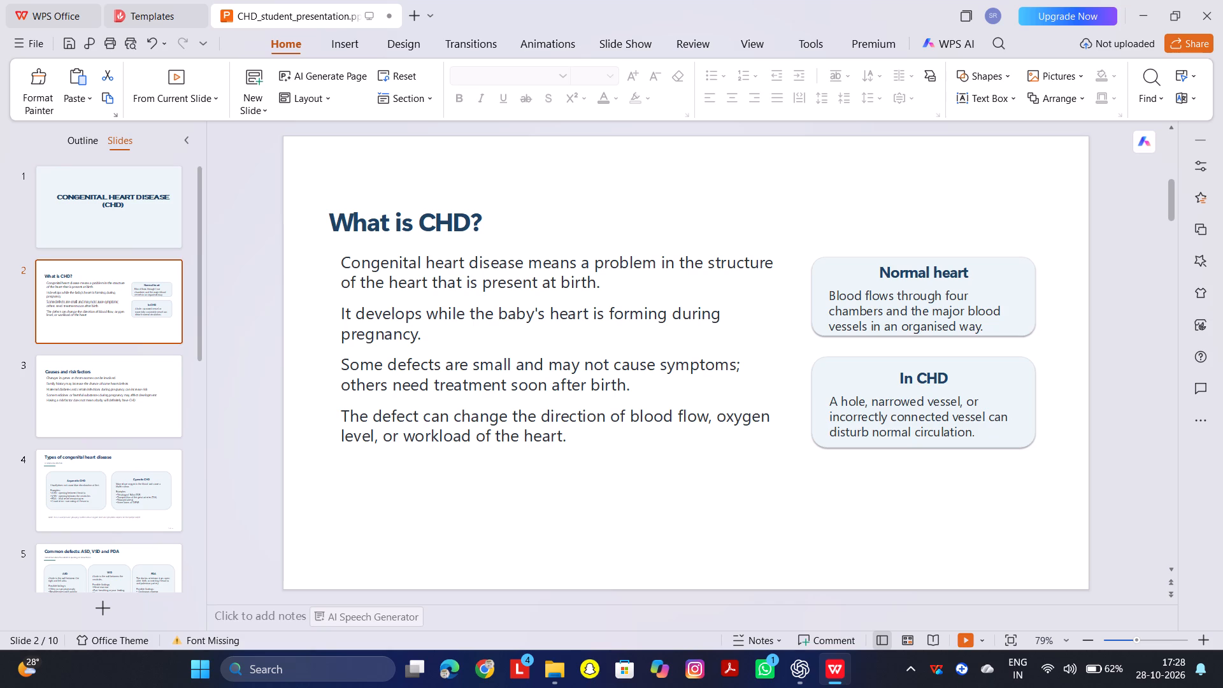
click(565, 436)
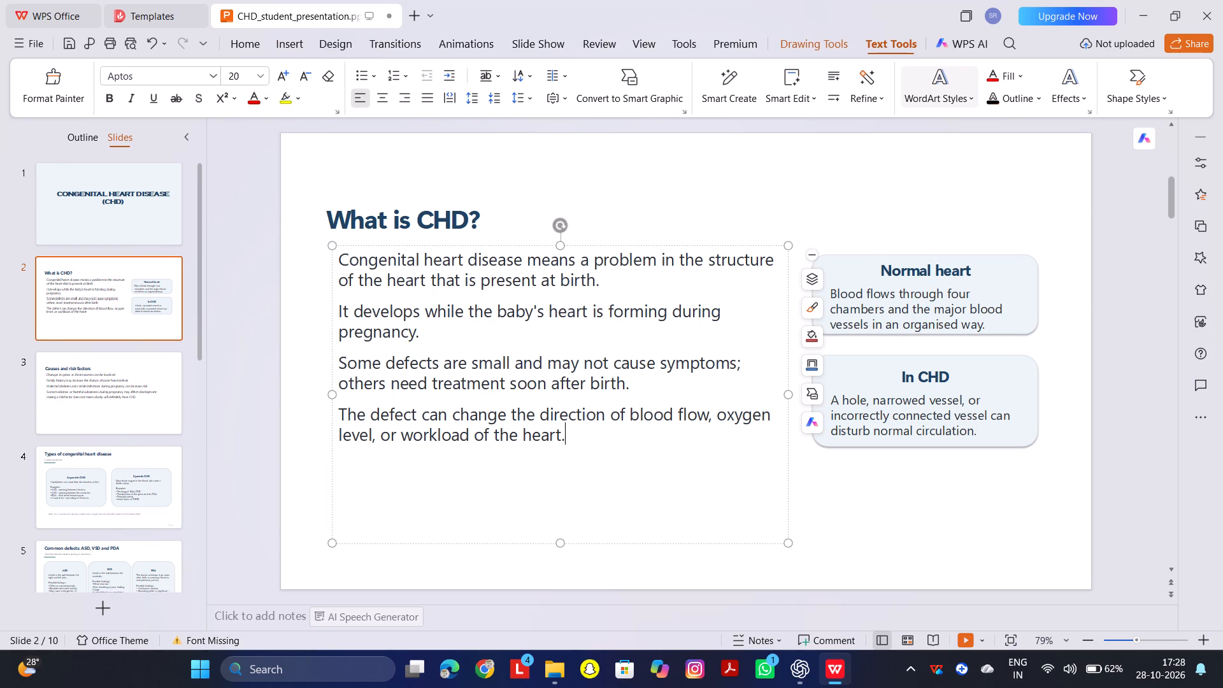
key(Return)
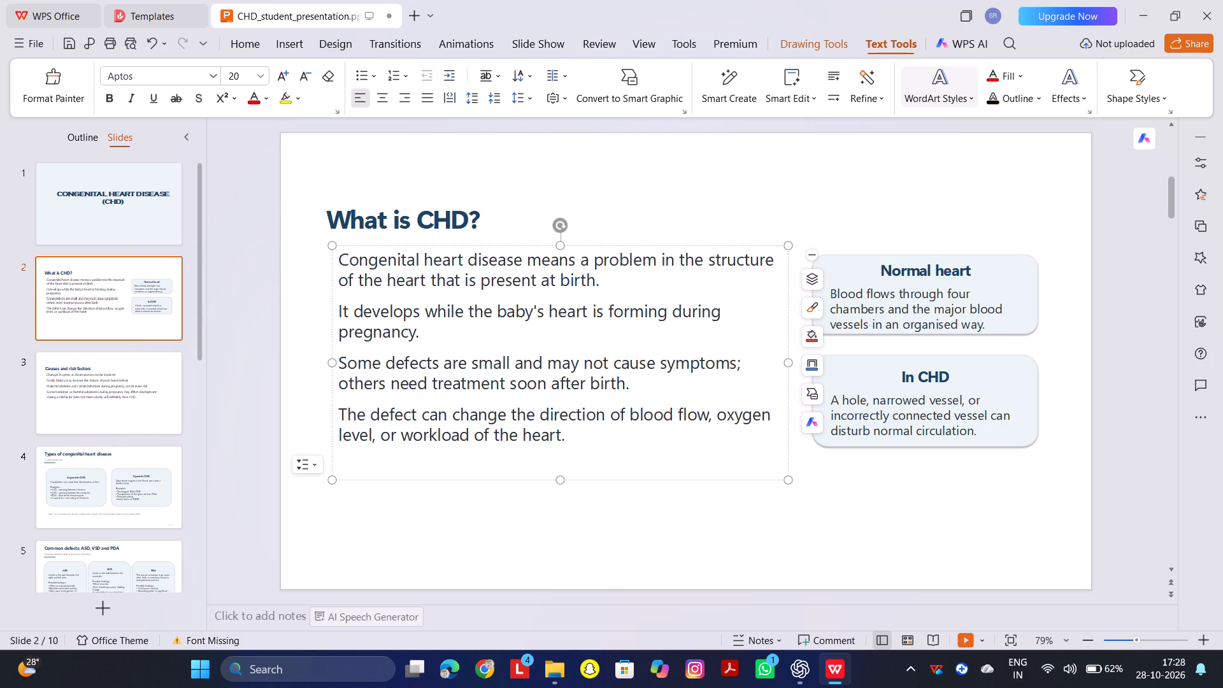
key(shift+n)
text(or)
text(mal)
key(space)
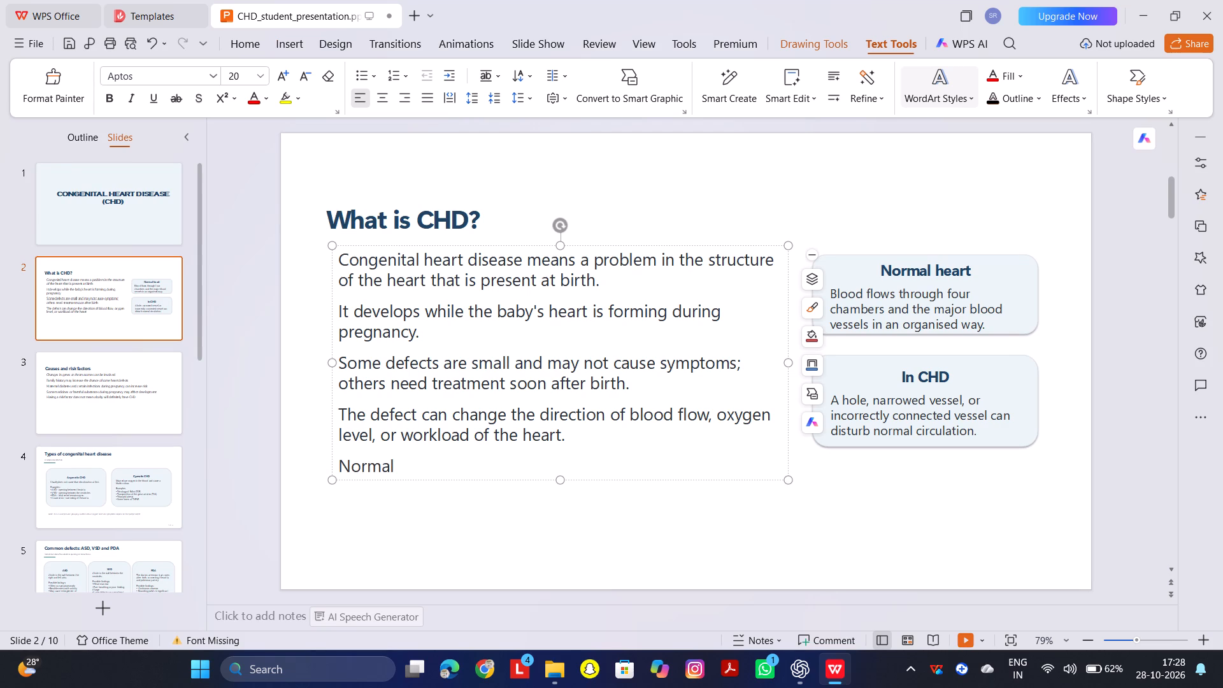
text(he)
text(art)
key(shift+colon)
key(space)
key(BackSpace)
key(BackSpace)
key(shift+colon)
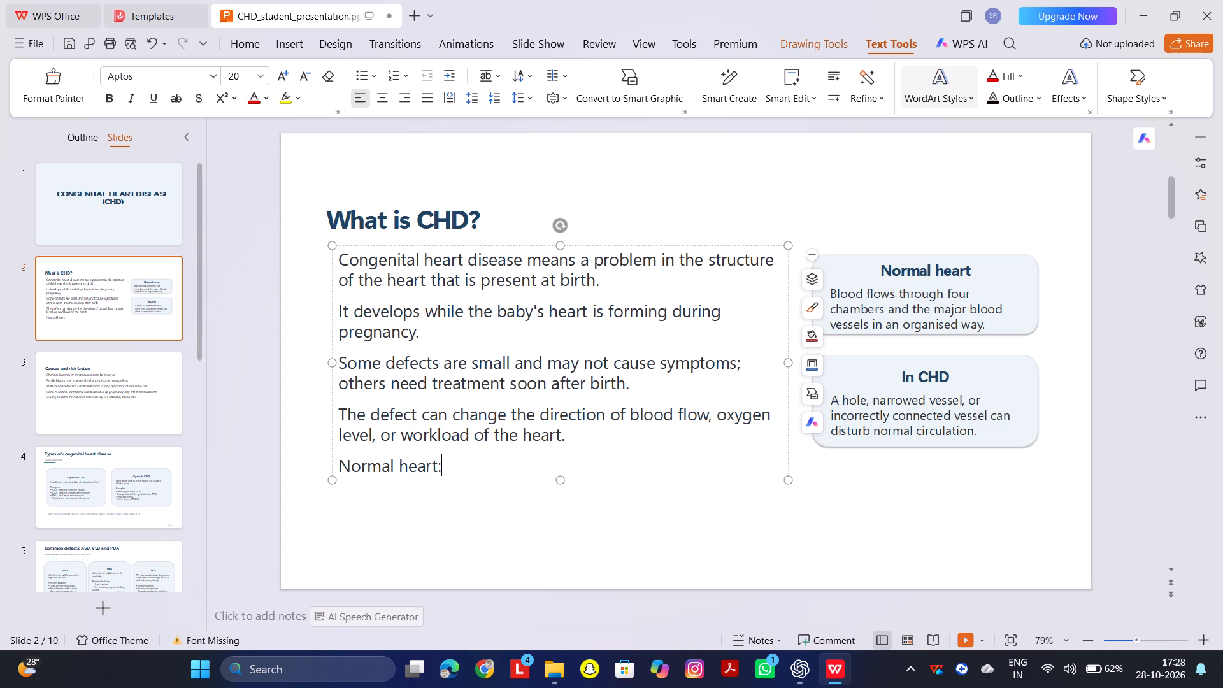
key(BackSpace)
key(space)
key(shift+colon)
key(space)
Complete the "Normal heart :" line with "Blood flows through four chambers and the major blood vessels.".
text(Bloo)
text(d)
key(space)
text(flows)
key(space)
text(through)
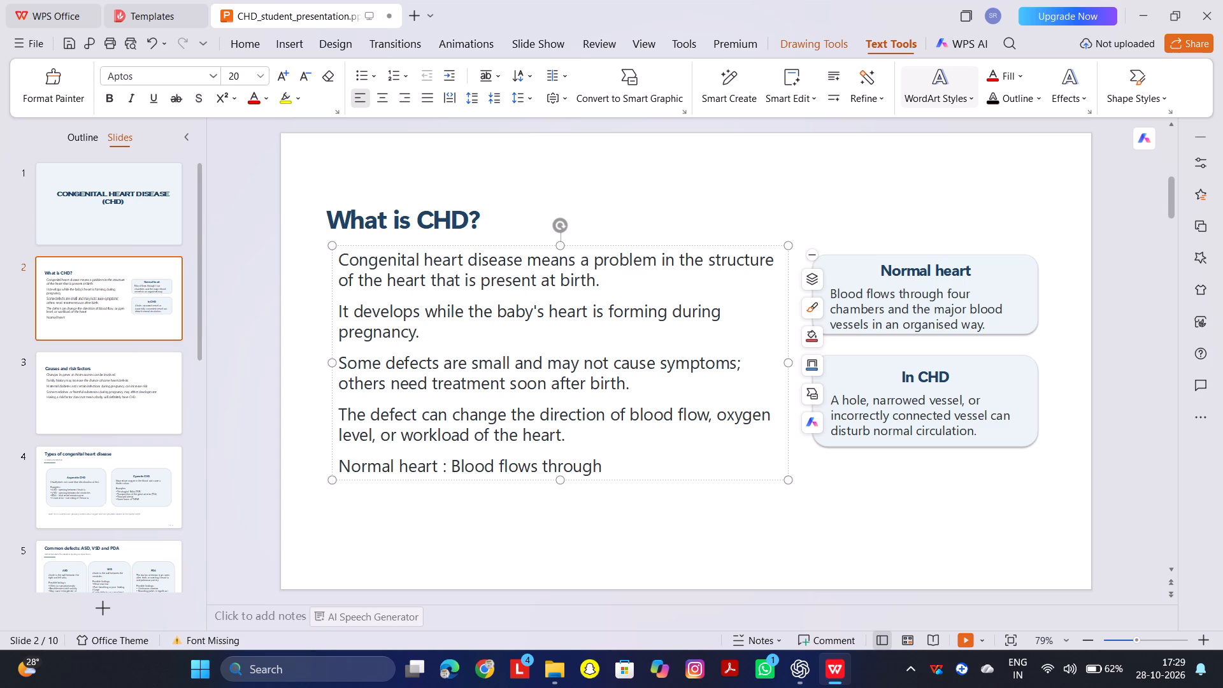
key(space)
text(four)
key(space)
text(ch)
text(ambers)
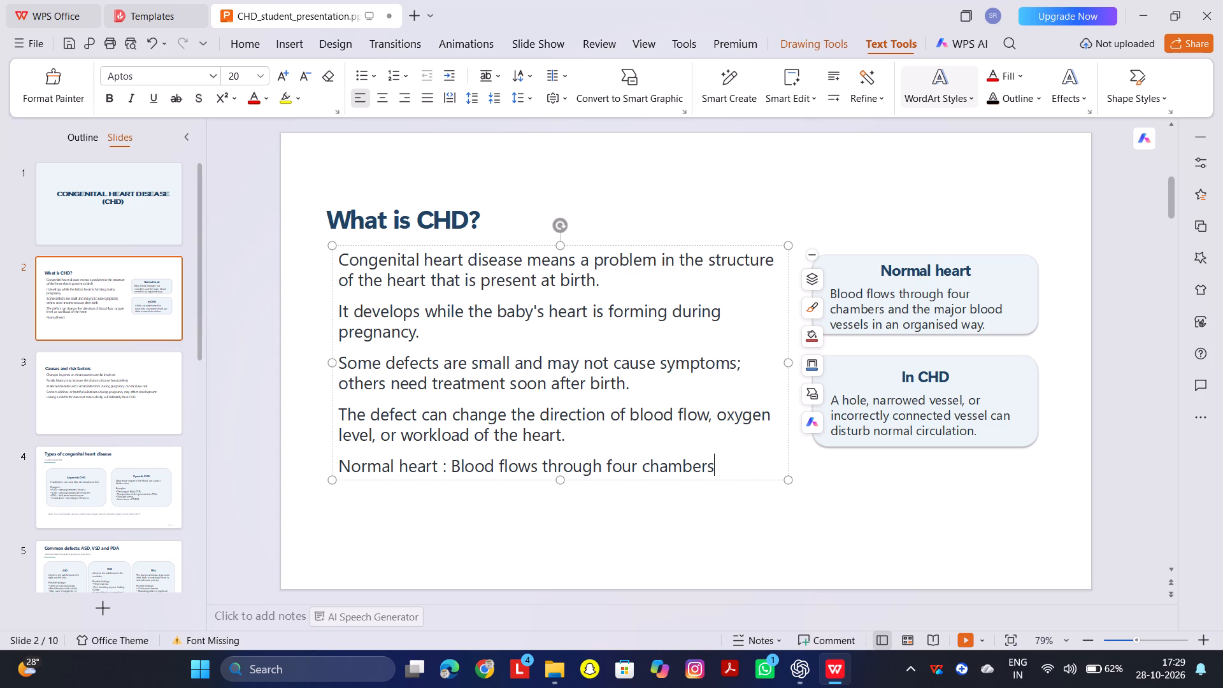
key(space)
text(ans)
key(BackSpace)
text(d the major blood)
key(space)
text(vessels)
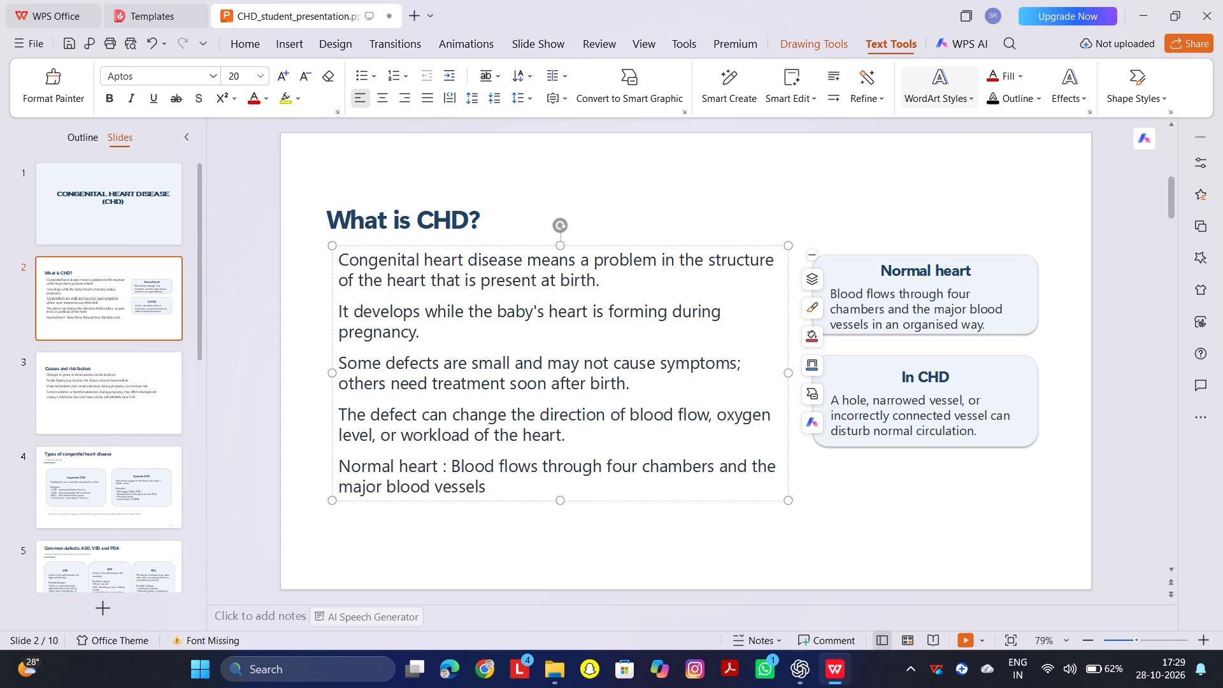
key(space)
key(BackSpace)
key(period)
Start a new paragraph below the "Normal heart :" text on slide 2 with the label "In CHD :".
key(Return)
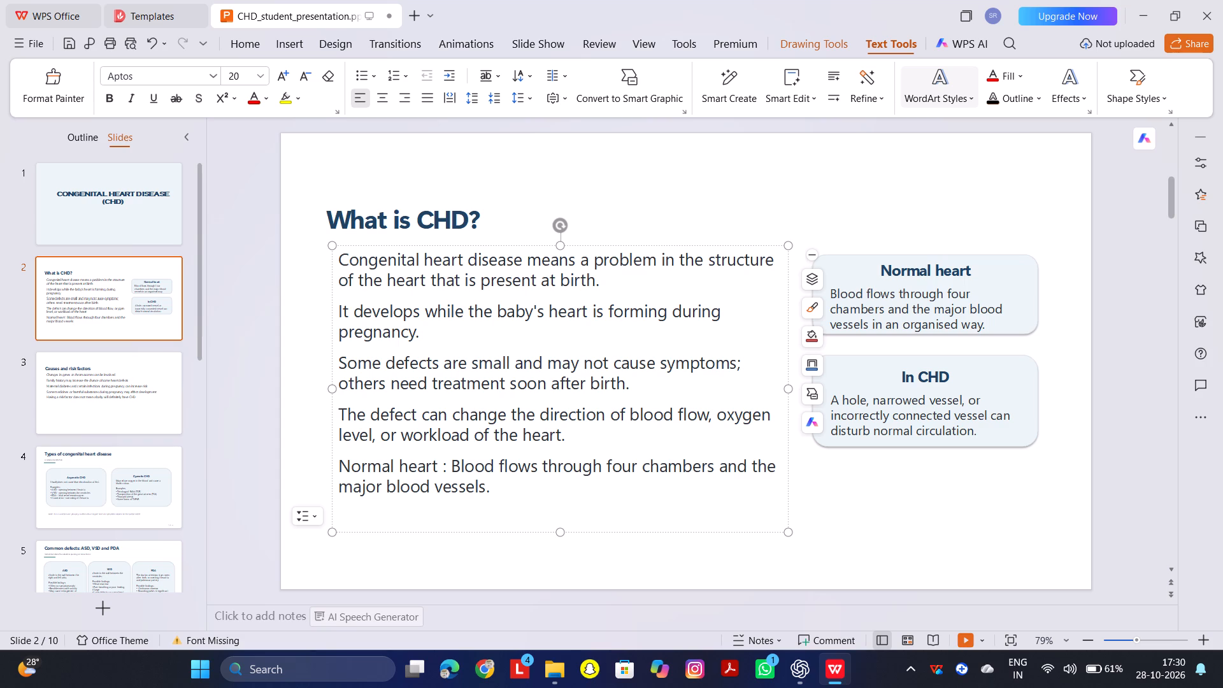
text(In)
key(space)
text(CHD)
key(space)
text(:)
key(space)
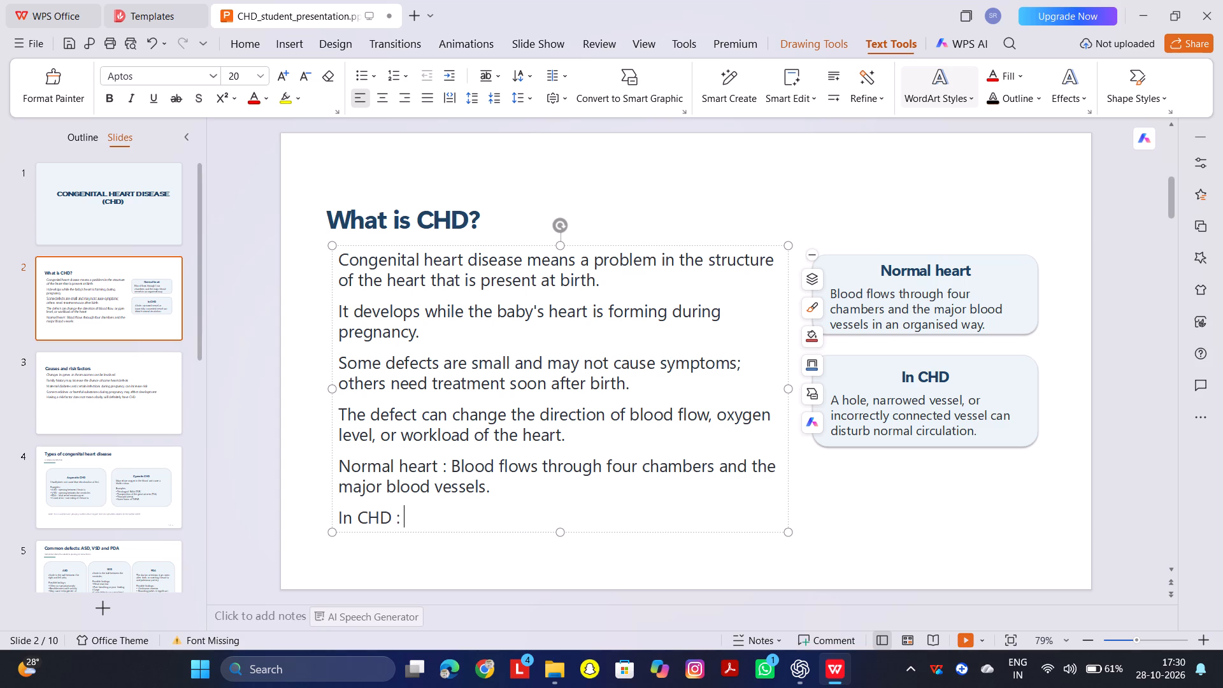
Begin the "In CHD :" sentence with the words "A narrowed vessel".
text(A)
key(space)
text(hole)
key(space)
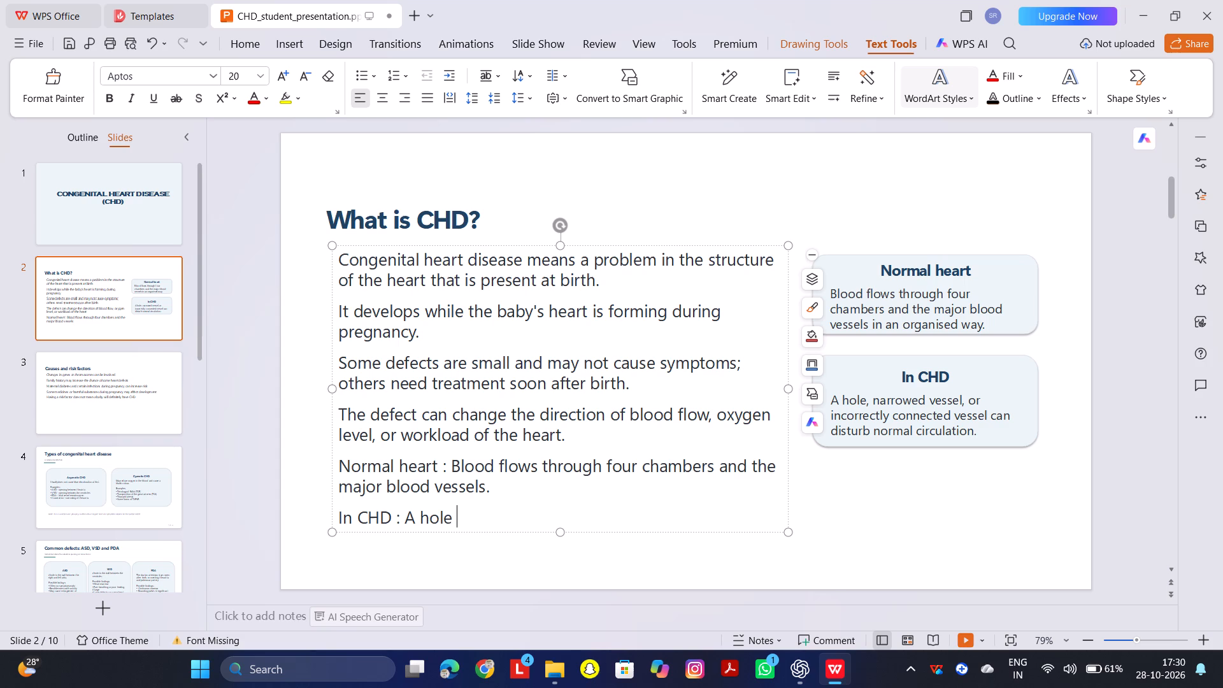
key(BackSpace)
key(BackSpace)
key(BackSpace)
key(BackSpace)
key(BackSpace)
text(narr)
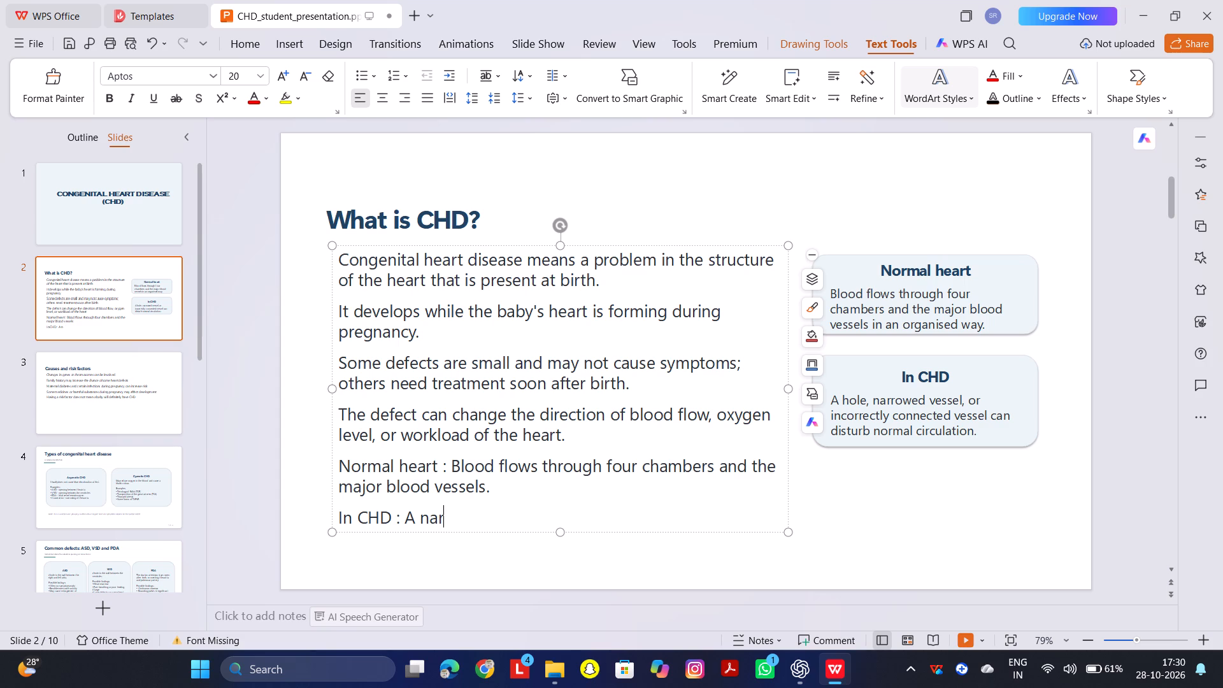
text(owed)
key(space)
text(vessels)
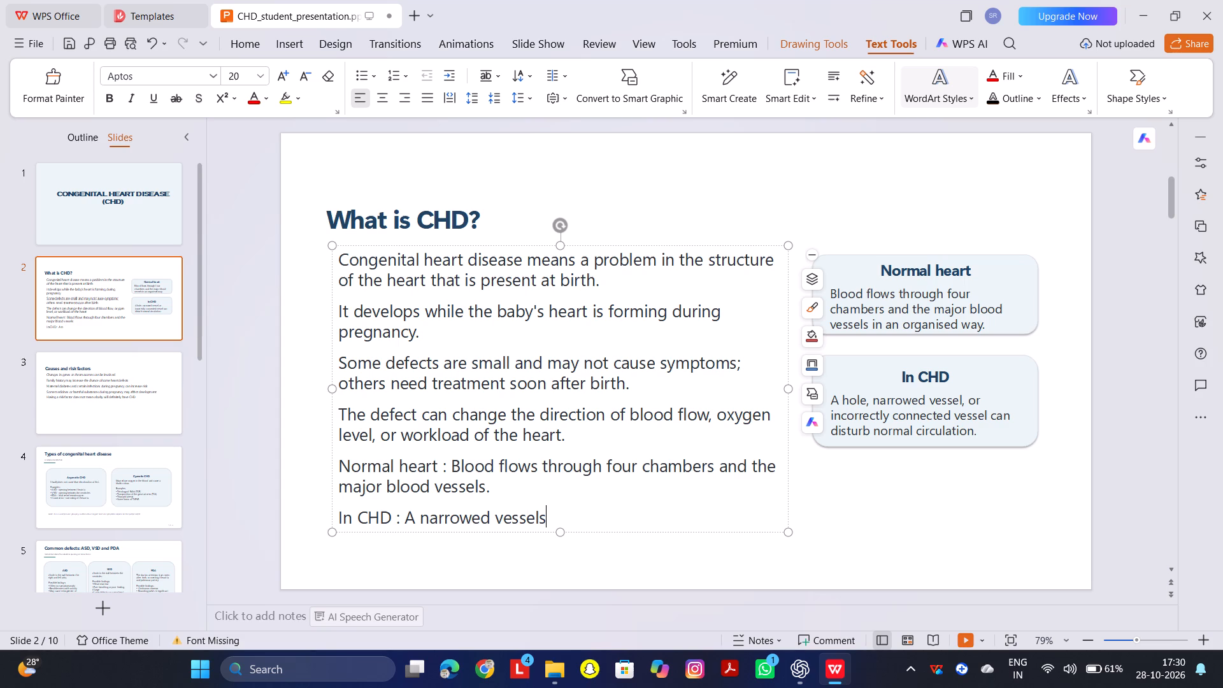
key(BackSpace)
key(space)
Continue the "In CHD :" sentence with "or incorrectly connected vessel".
text(or)
key(space)
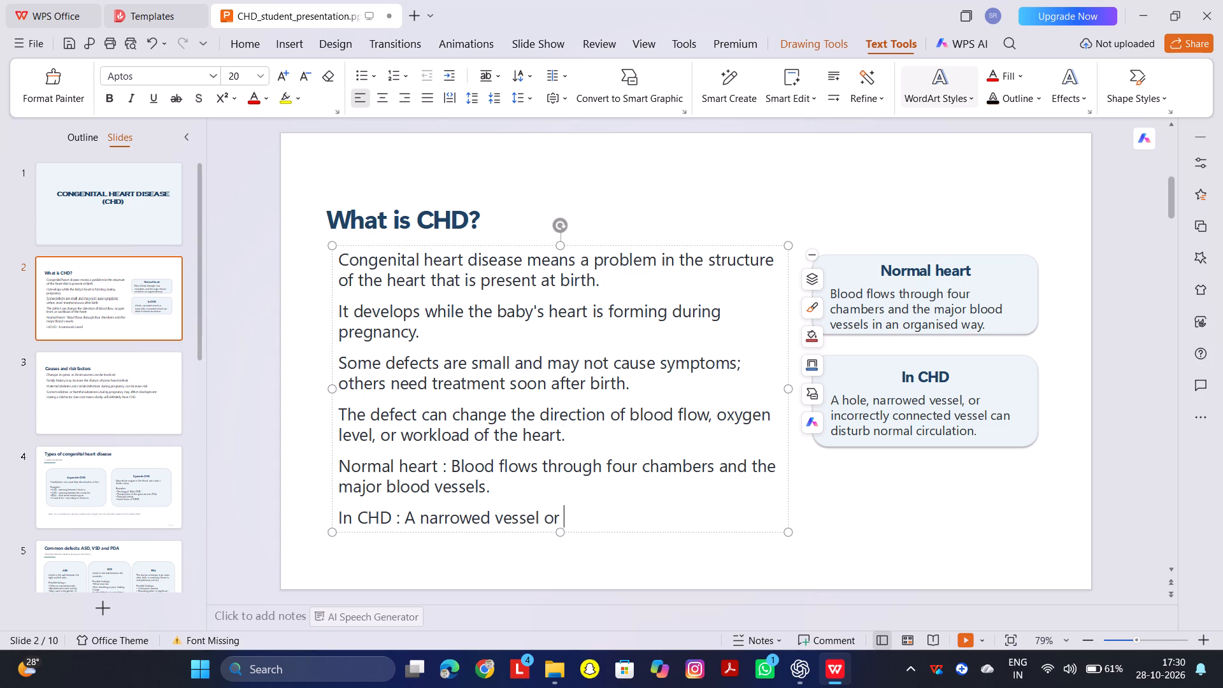
text(incorrect)
text(ly)
key(space)
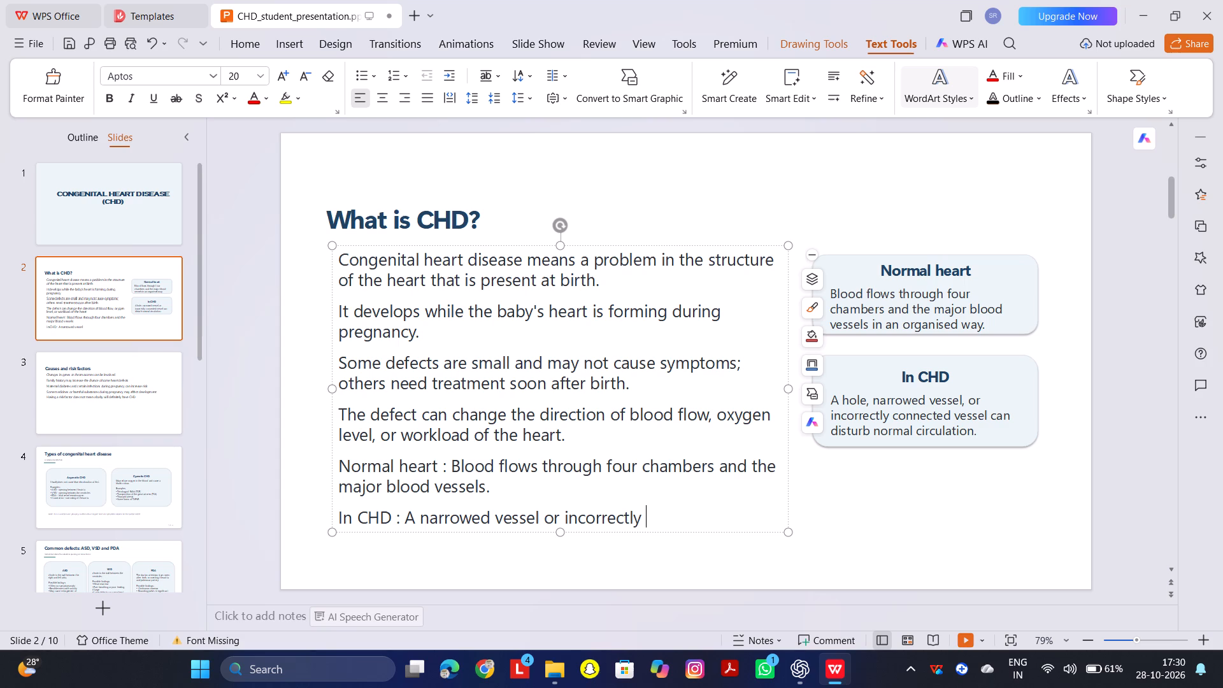
text(connec)
text(ted)
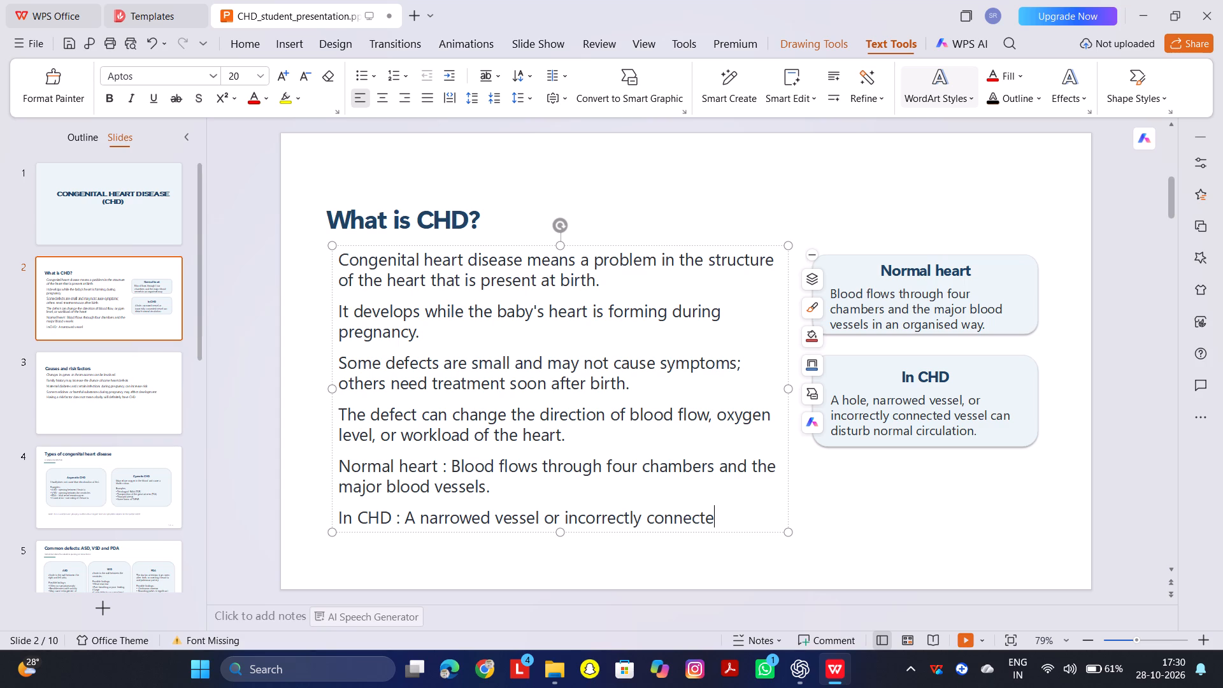
key(space)
text(vessels)
key(BackSpace)
text(ca)
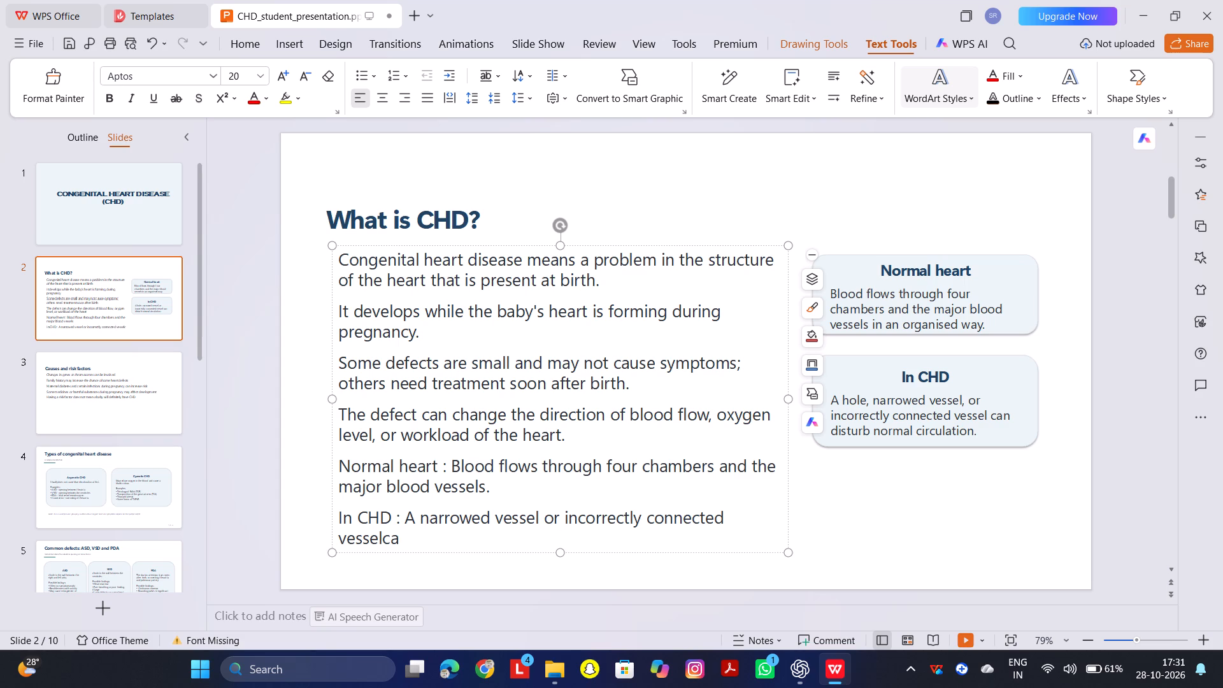
key(BackSpace)
key(BackSpace)
key(space)
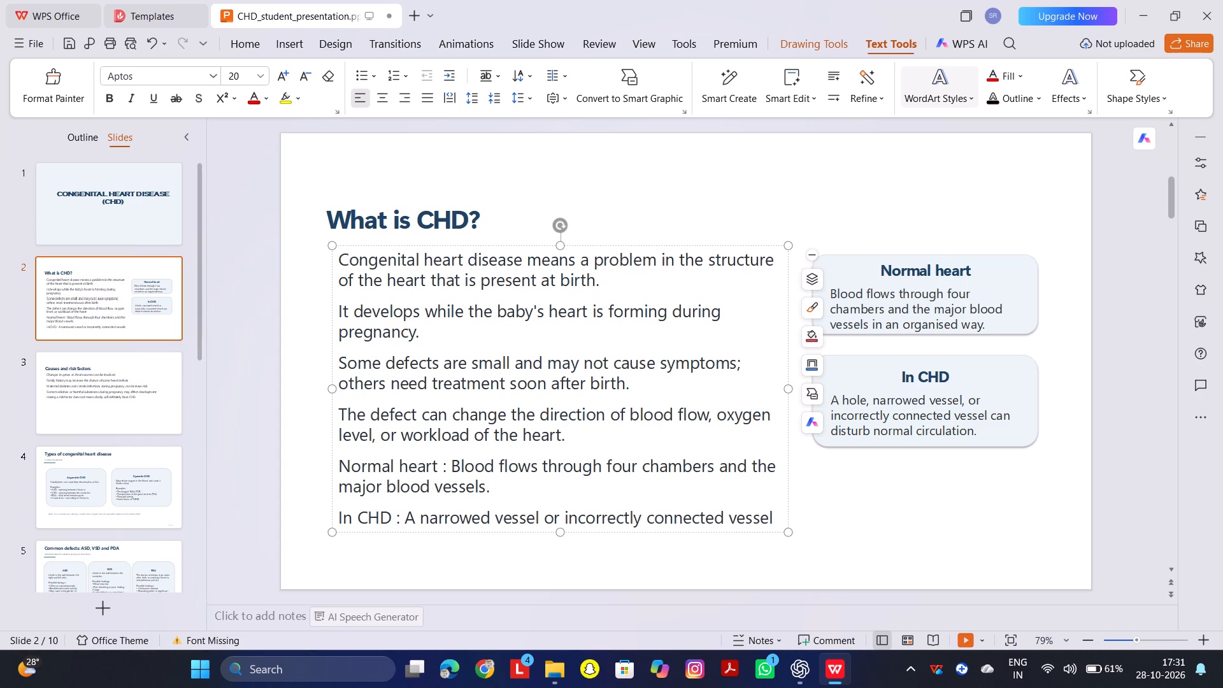
Finish the "In CHD :" sentence with "can disturb normal circulation." and leave the body text.
text(ca)
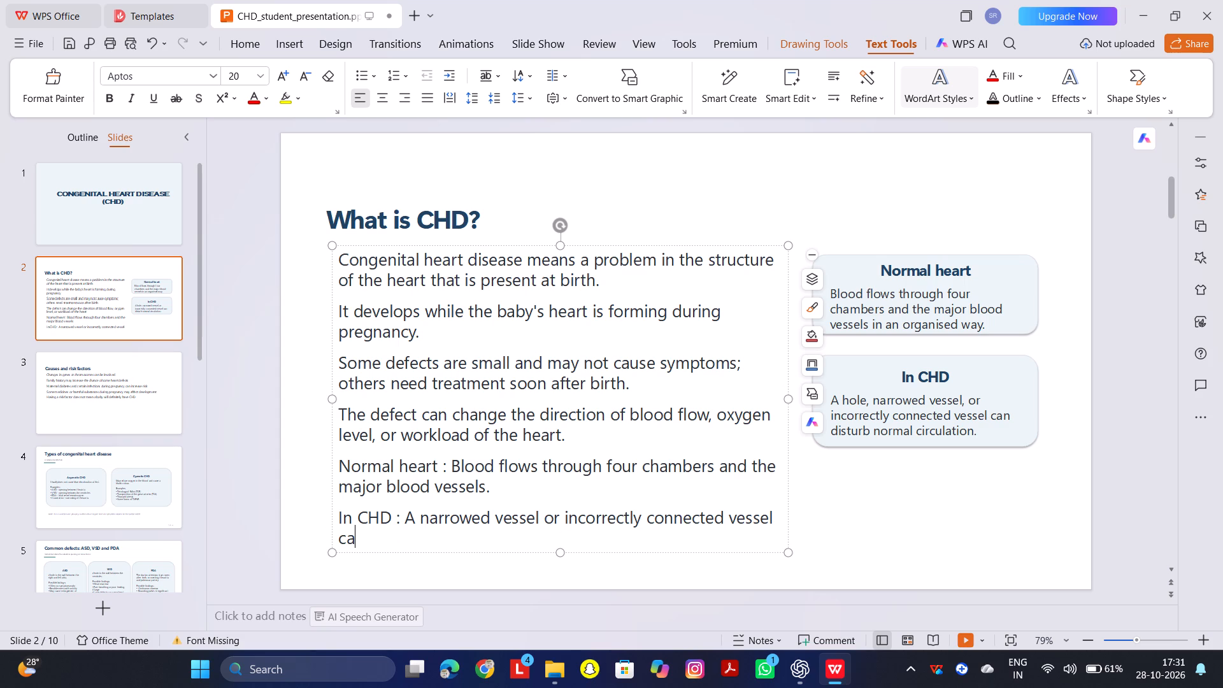
text(n be)
key(space)
key(BackSpace)
key(BackSpace)
key(BackSpace)
key(d)
text(ist)
text(urb)
key(space)
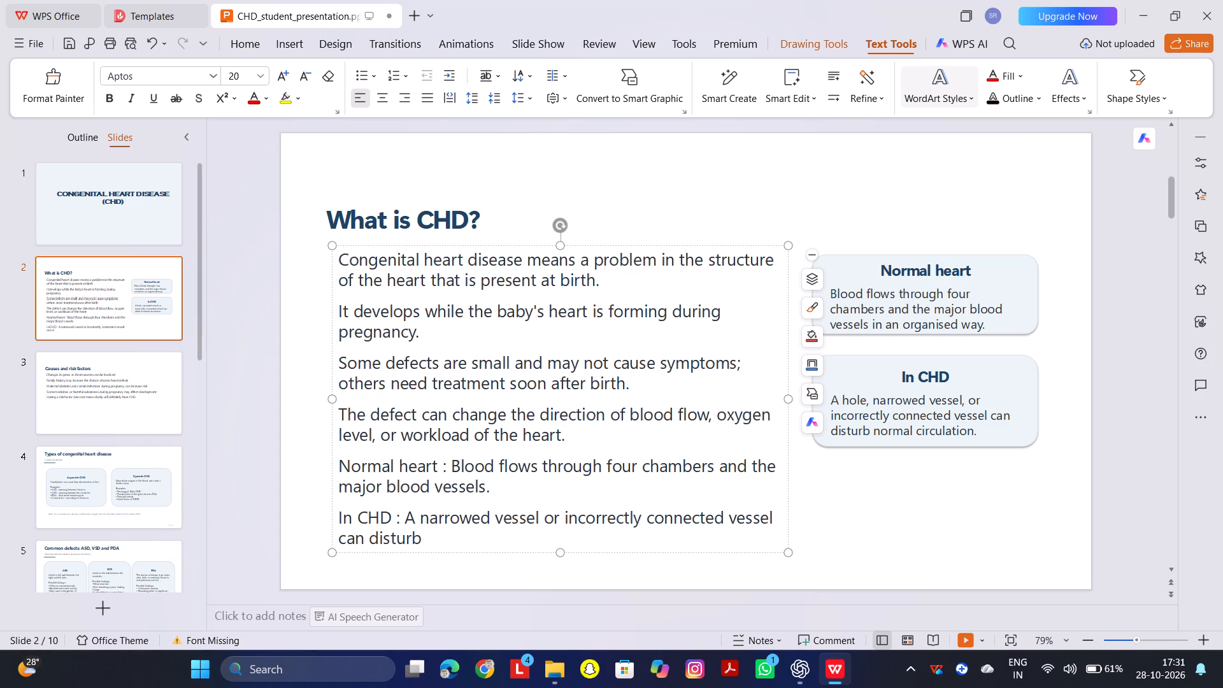
text(normal cie)
key(BackSpace)
text(rcula)
text(tion)
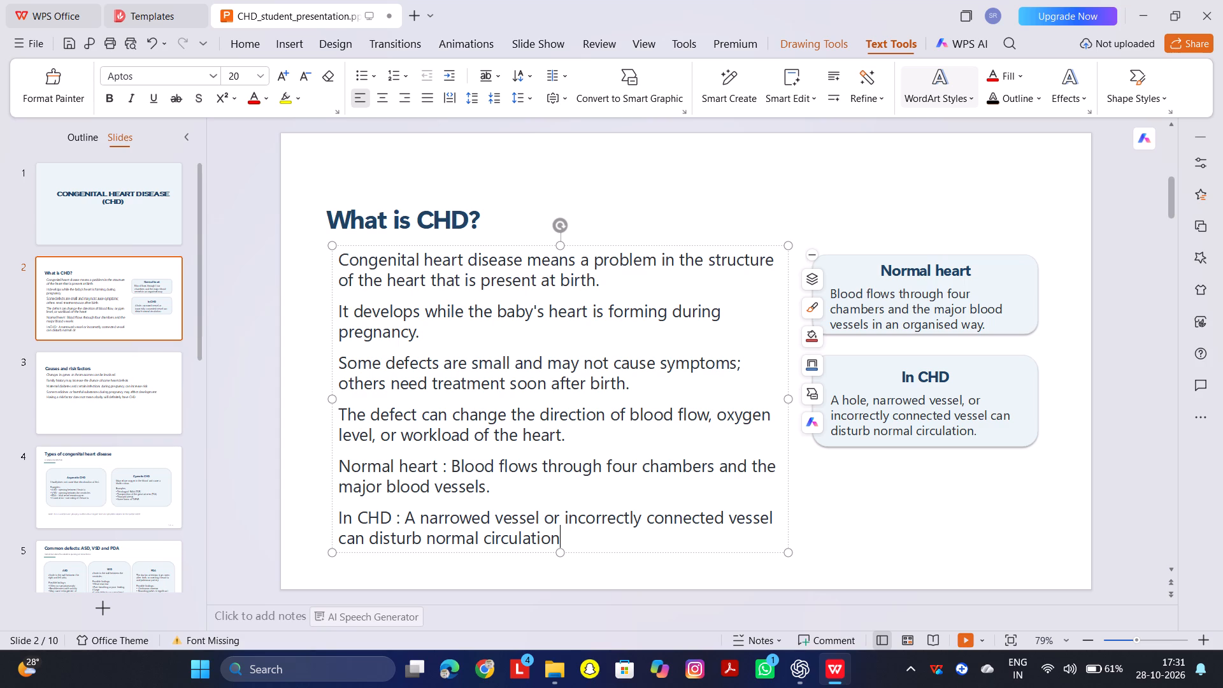
key(period)
click(1114, 452)
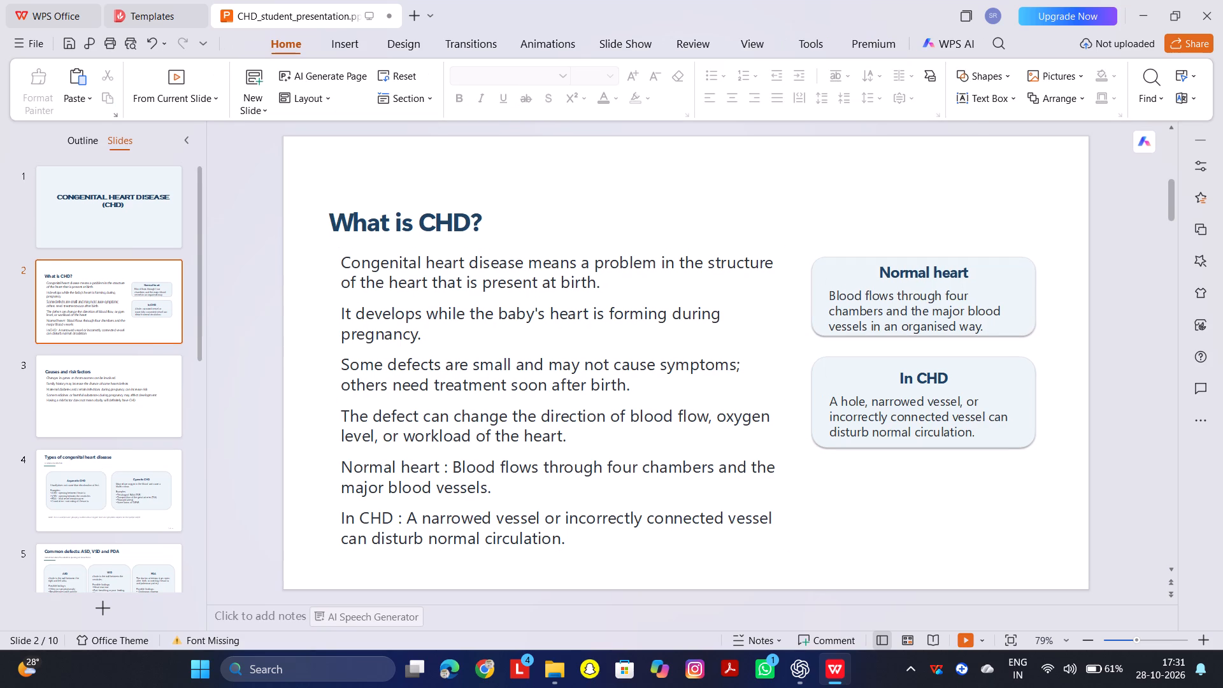
Cut the "Normal heart" and "In CHD" boxes from the "What is CHD?" slide.
right_click(1010, 319)
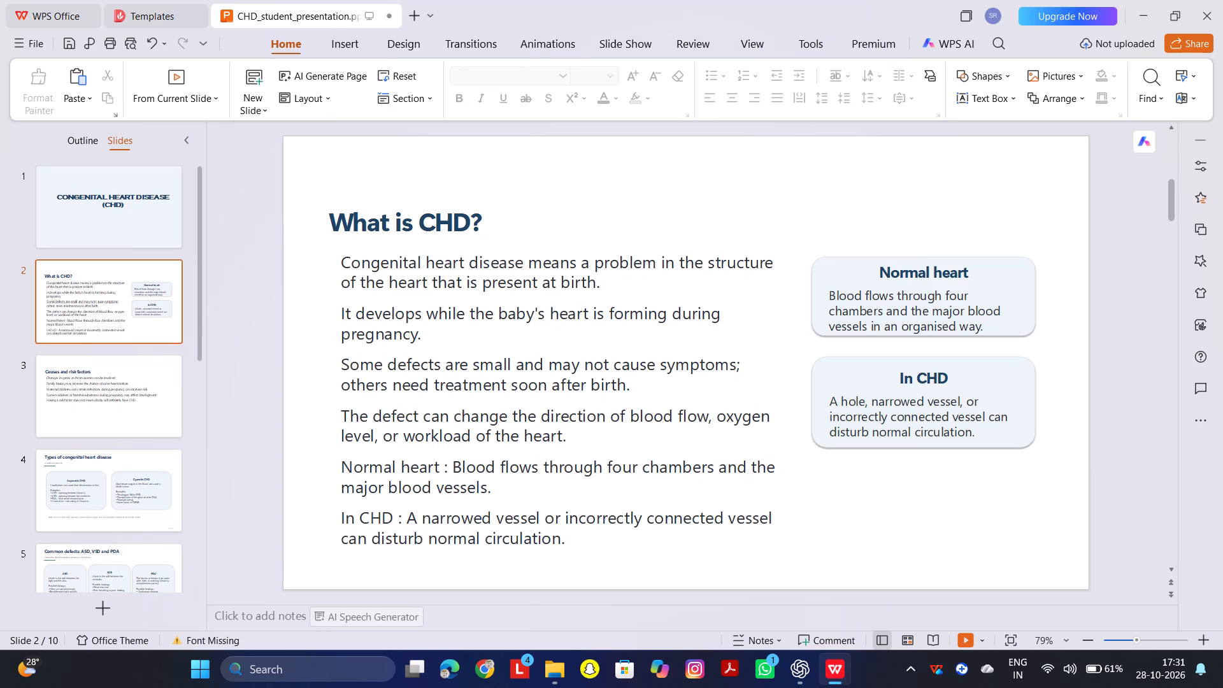
click(1061, 29)
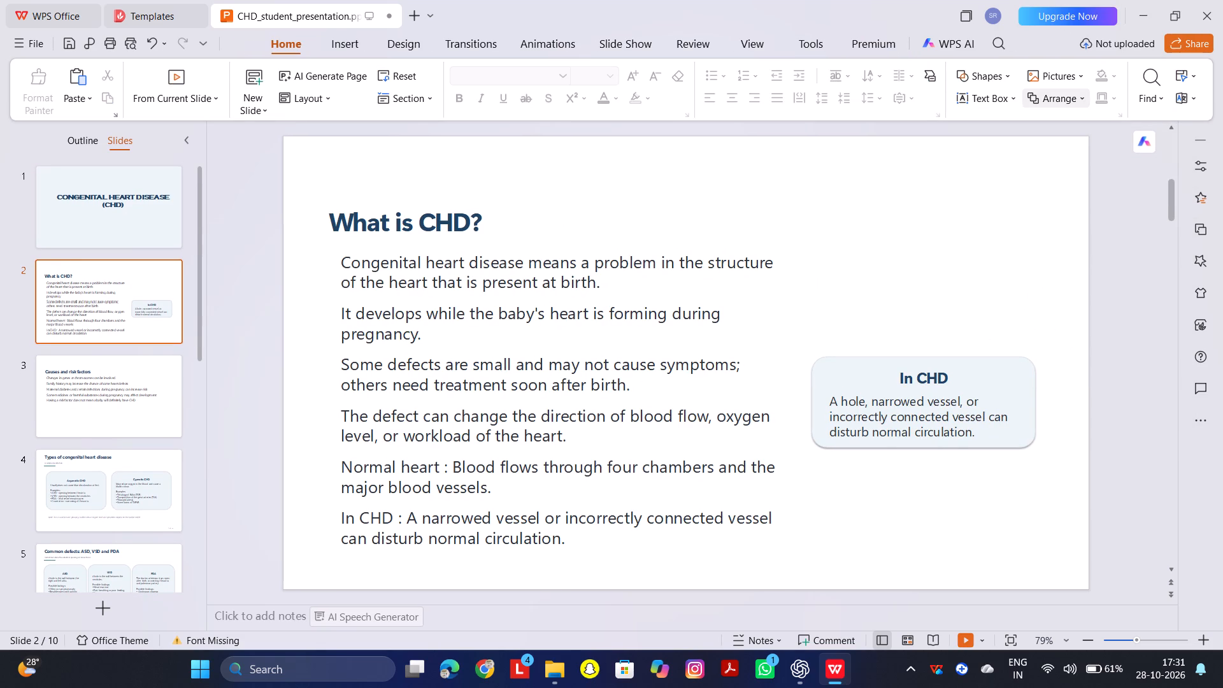
right_click(1004, 396)
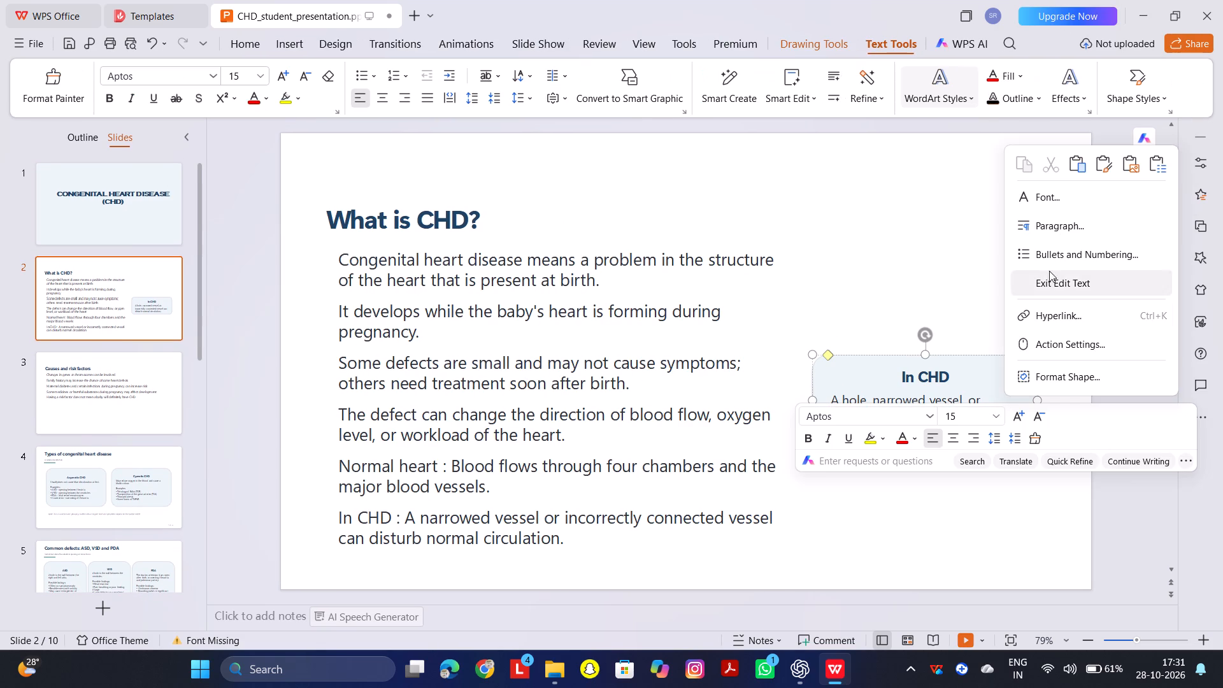
click(980, 369)
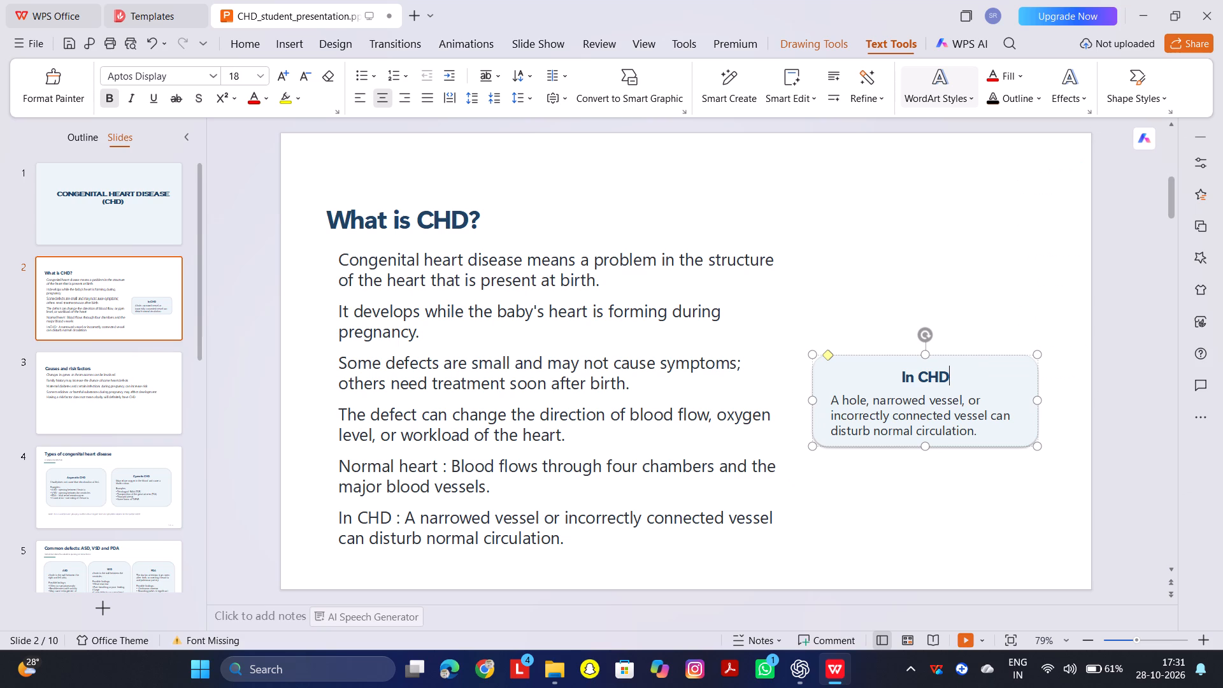
click(1013, 484)
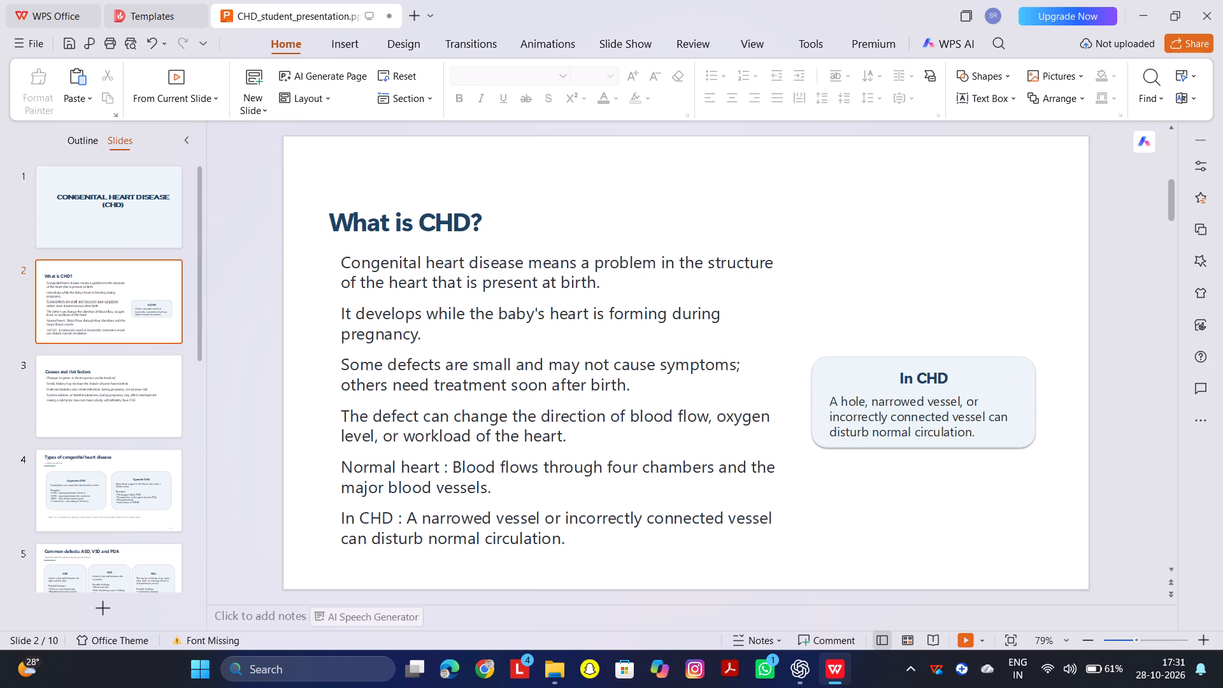
right_click(1003, 442)
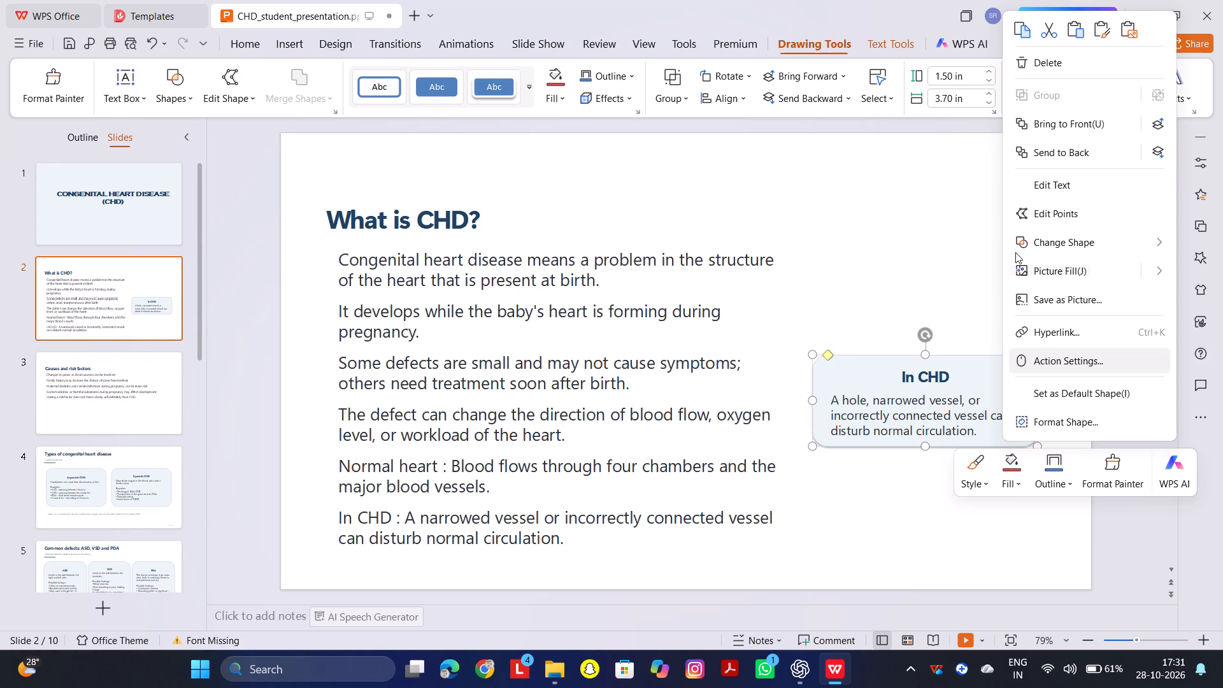
click(1052, 36)
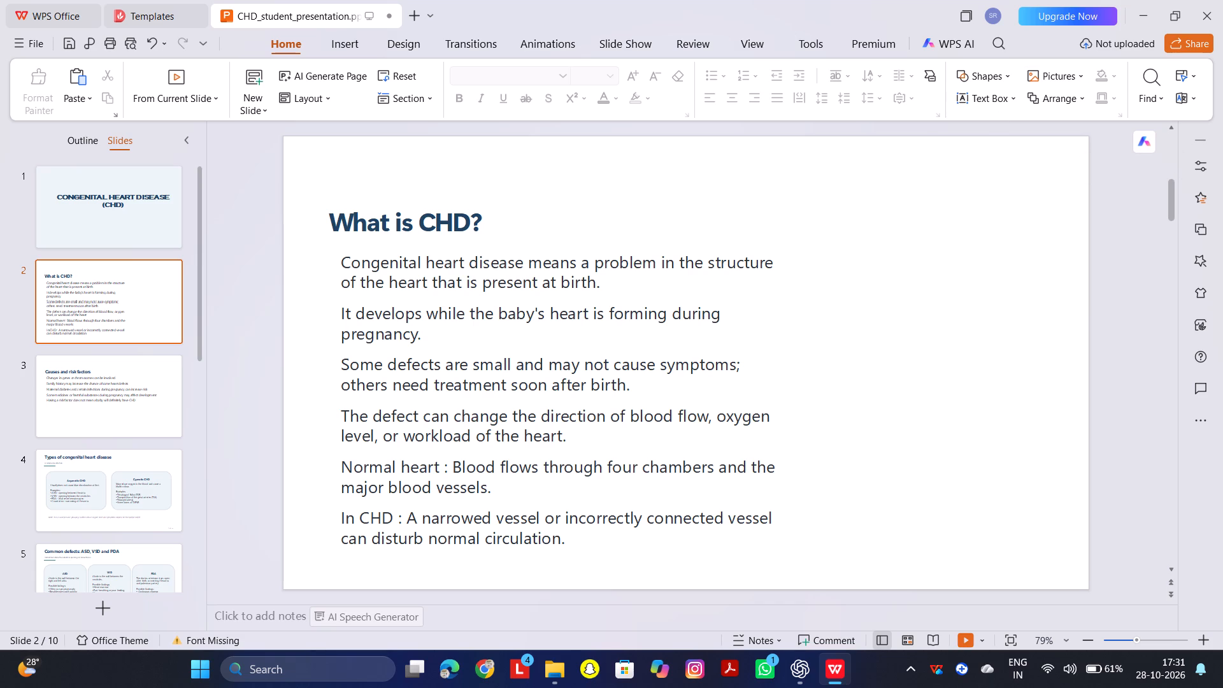
Minimize the presentation window and close the File Explorer window behind it.
click(1145, 24)
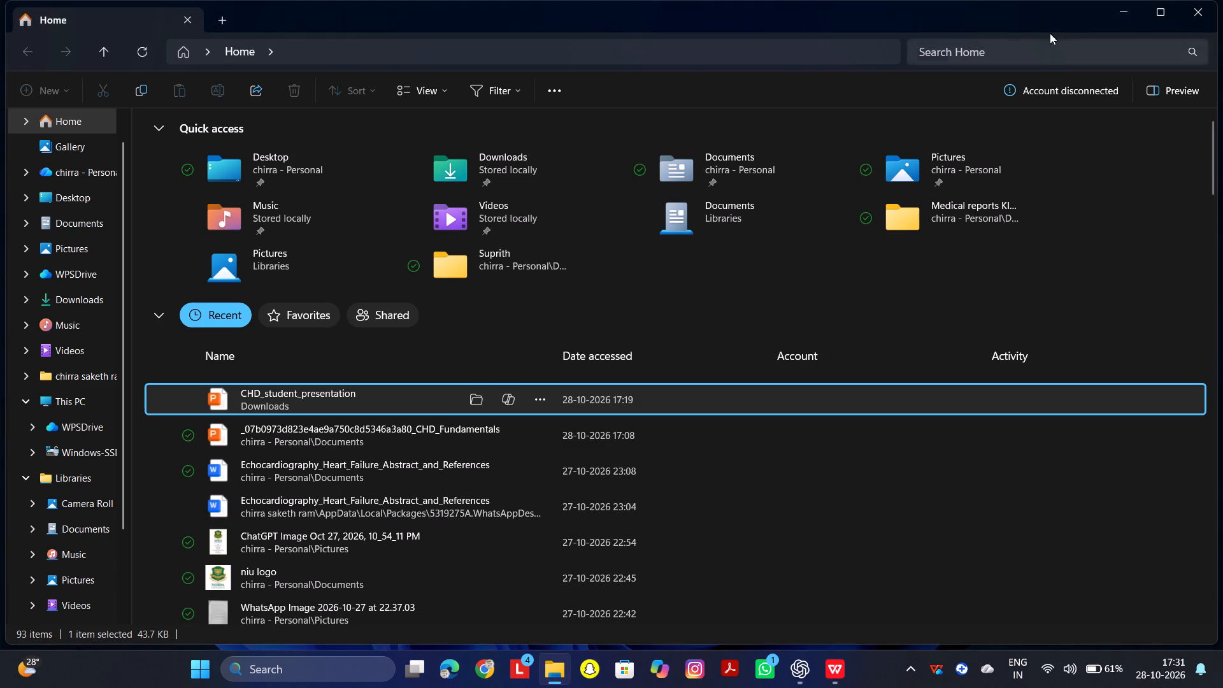
click(1200, 13)
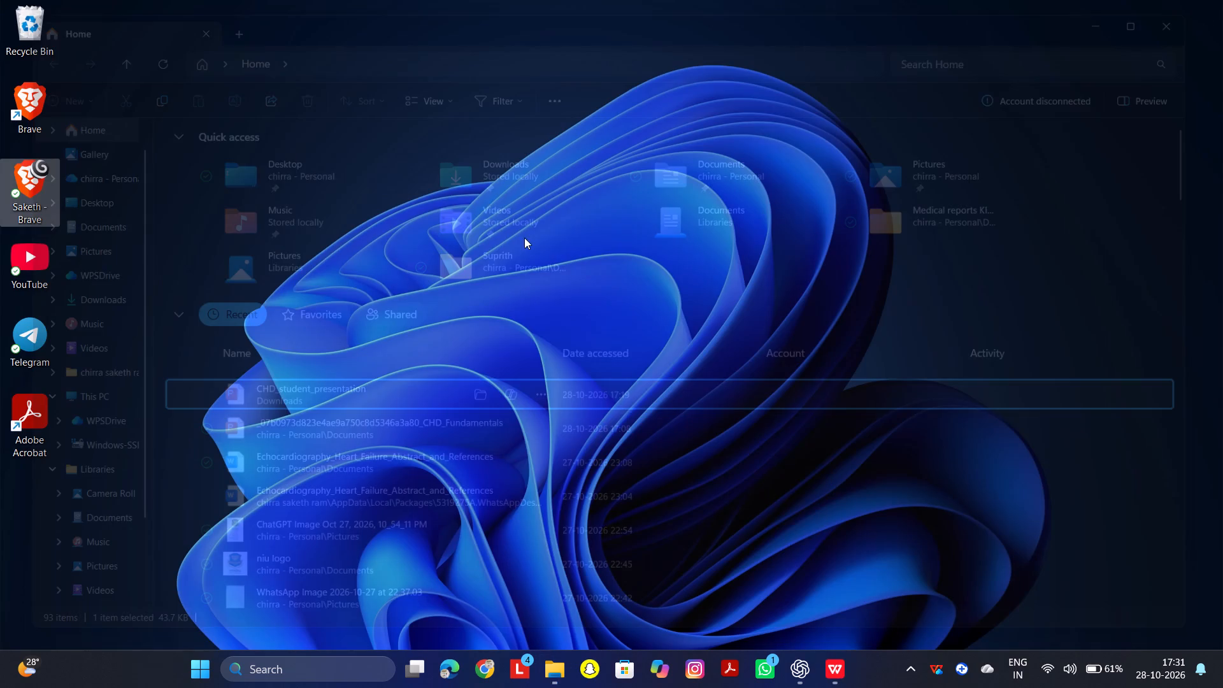
Switch to the Saketh profile of Brave, search Google for "chd images" and show the image results.
double_click(31, 207)
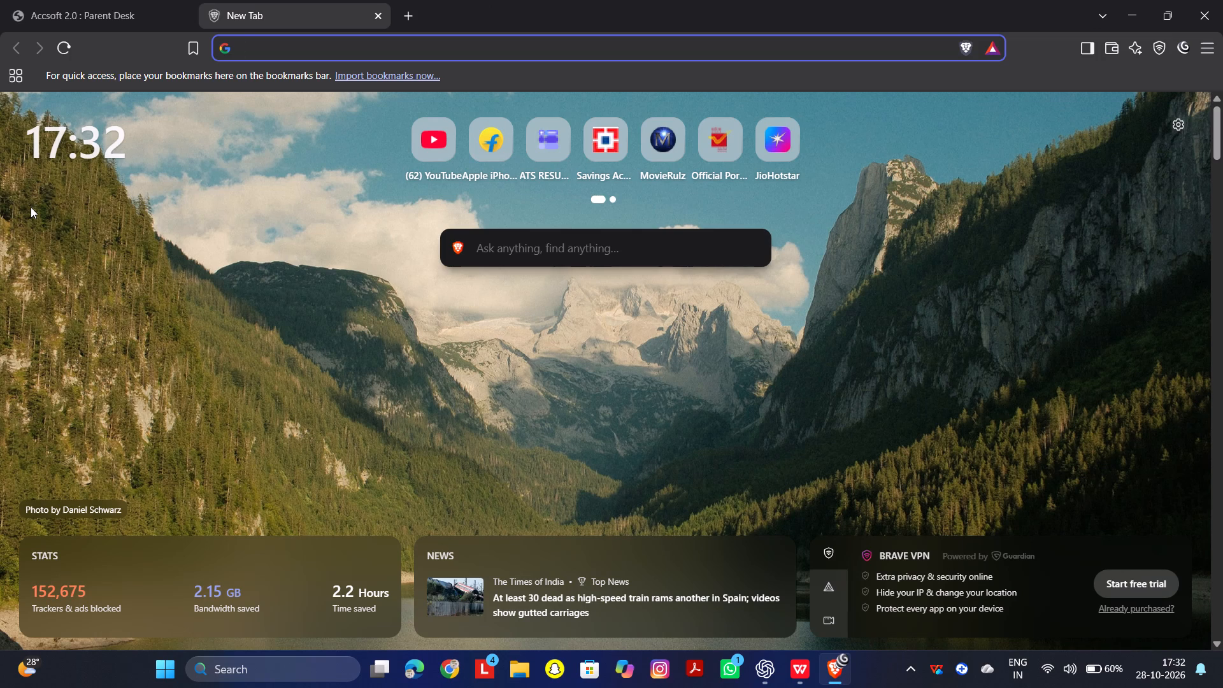
text(chd)
key(space)
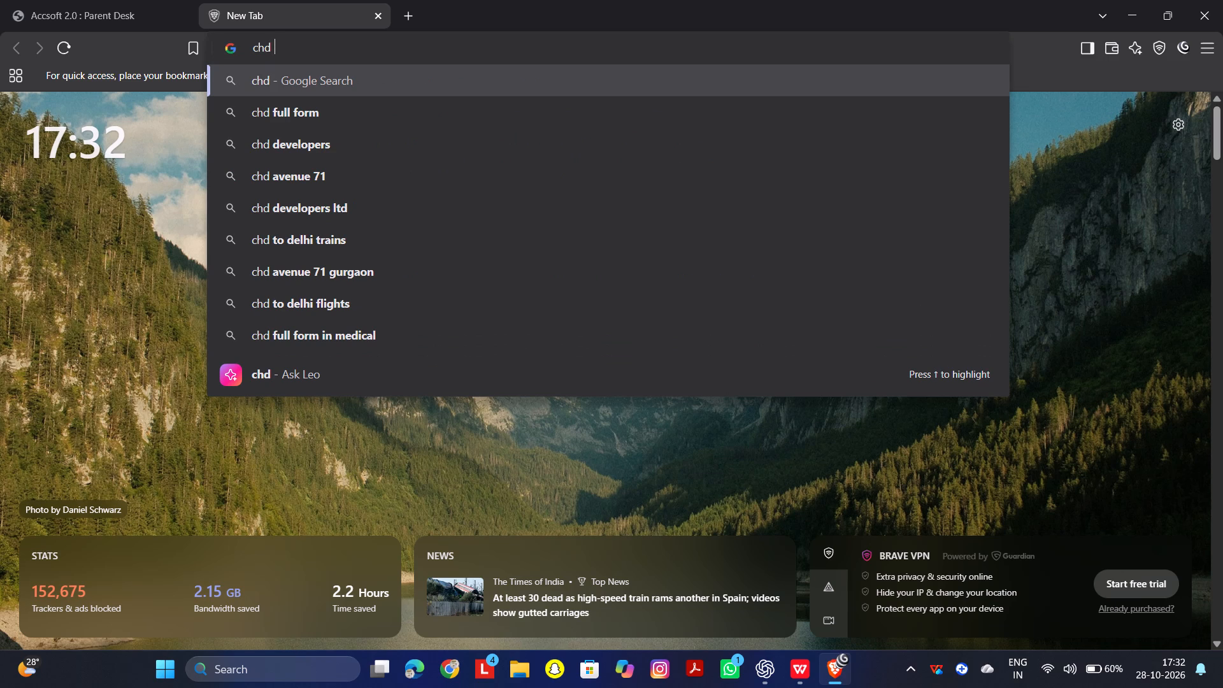
text(images)
key(Return)
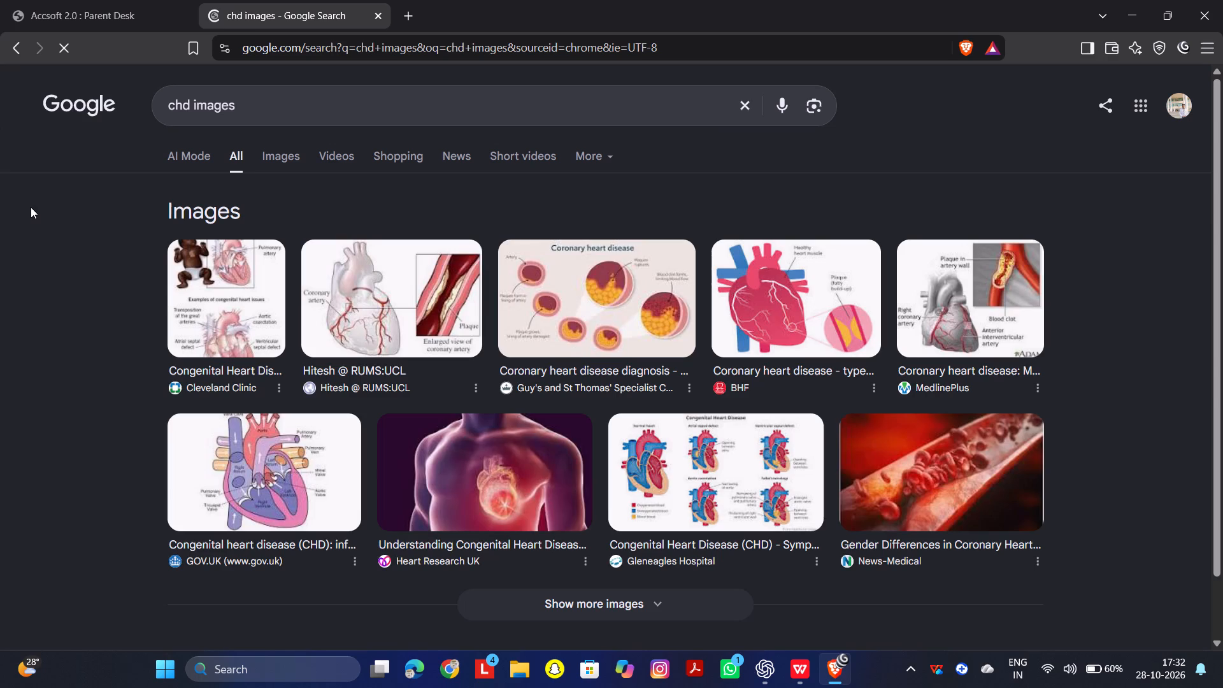
click(296, 162)
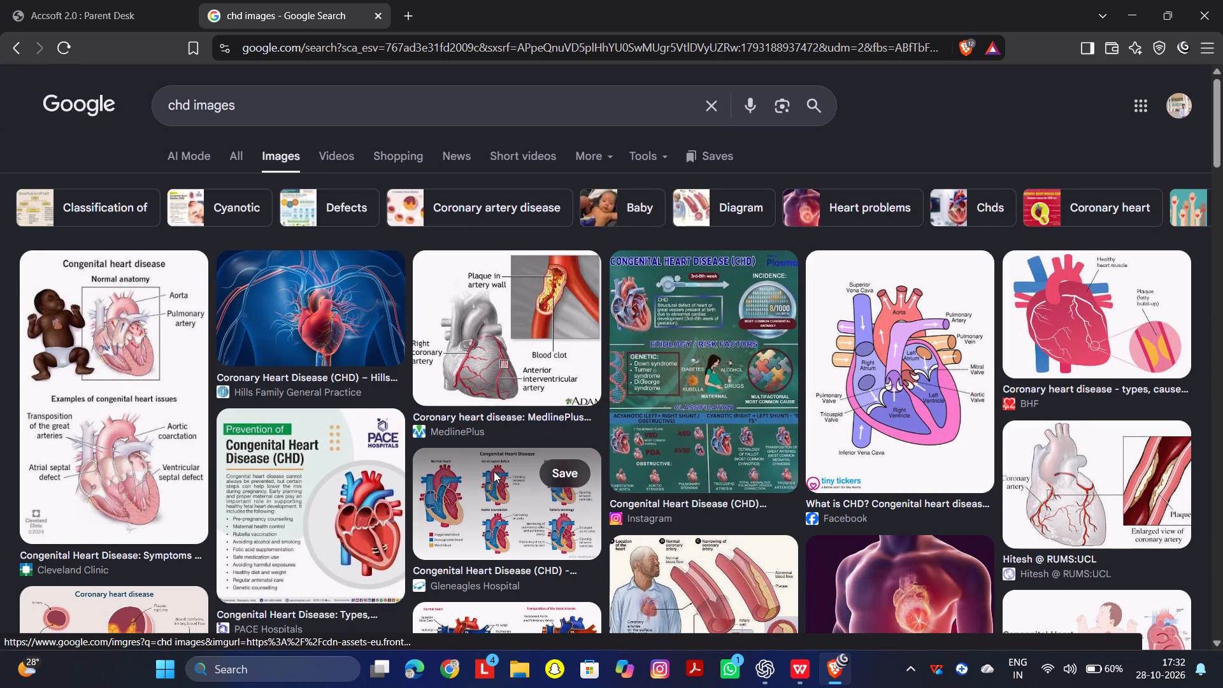
Look through the CHD image results and narrow them with the "Coronary artery disease" filter.
scroll(494, 471, down, 3)
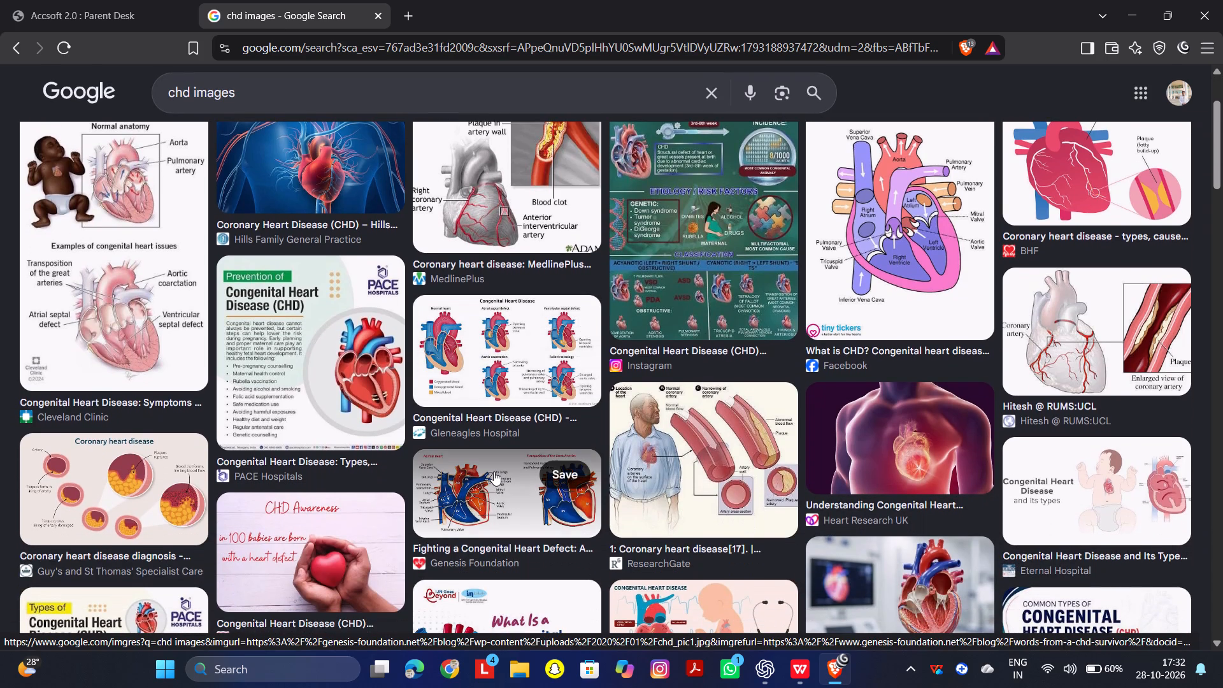
scroll(494, 471, up, 1)
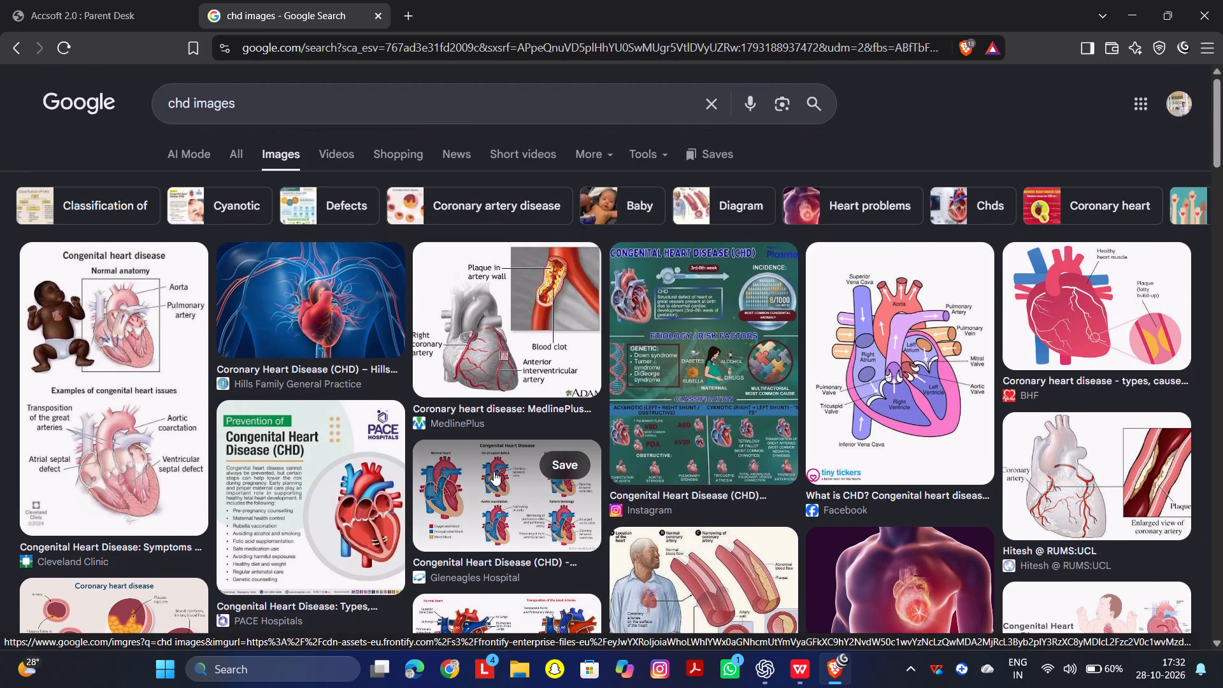
scroll(494, 471, up, 1)
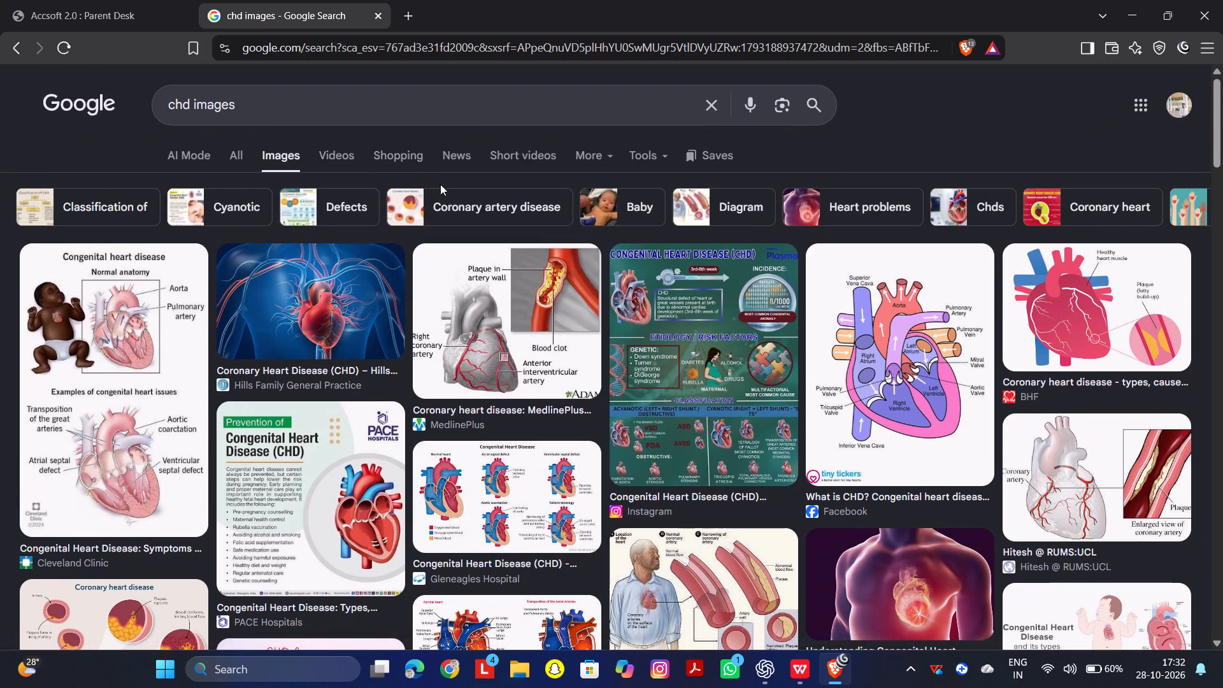
click(462, 197)
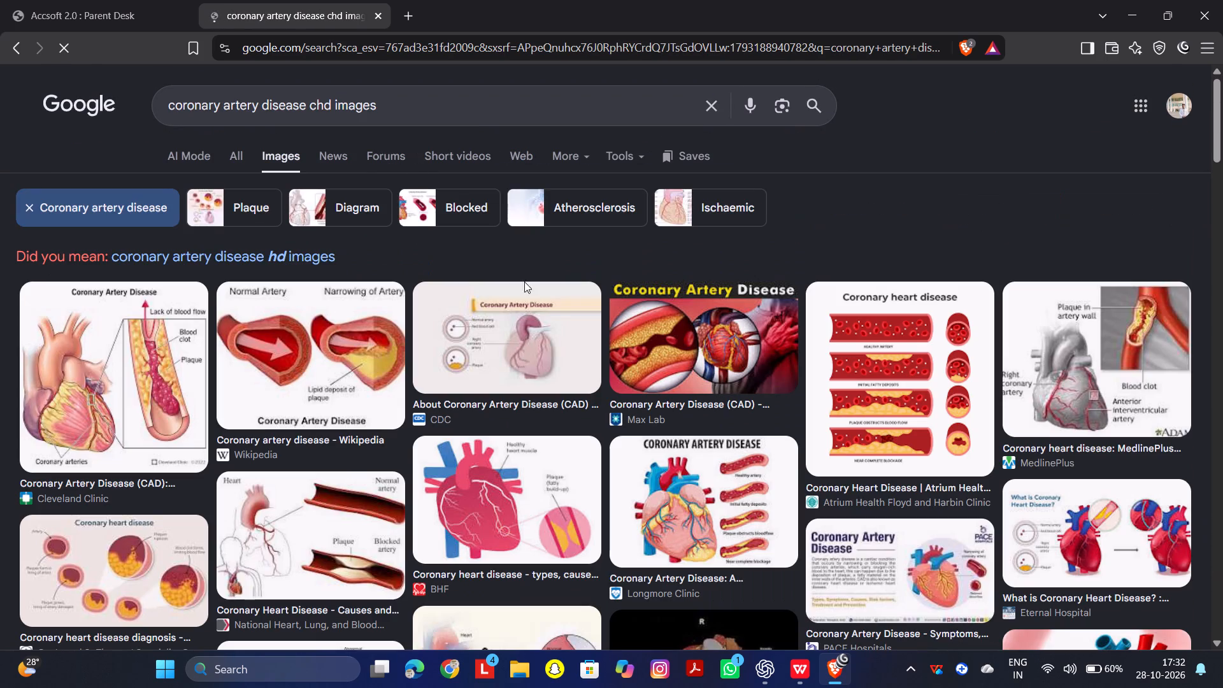
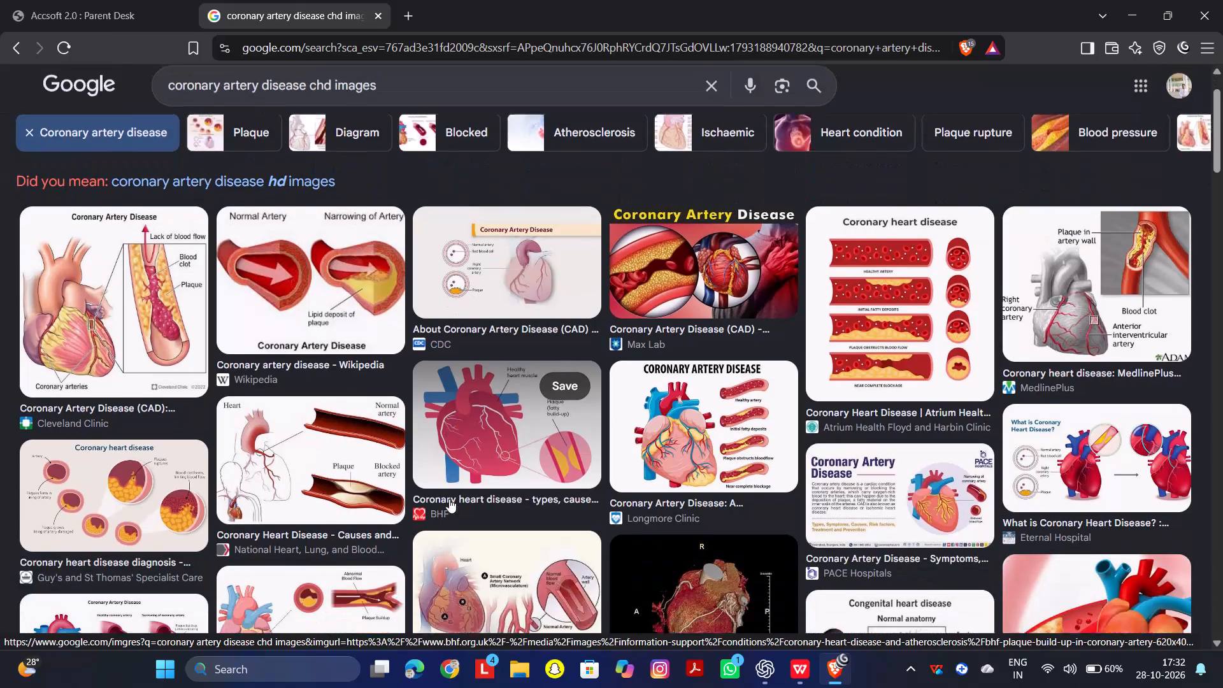
Pick the Cleveland Clinic "Coronary Artery Disease" picture from the image results and copy it.
scroll(449, 499, down, 1)
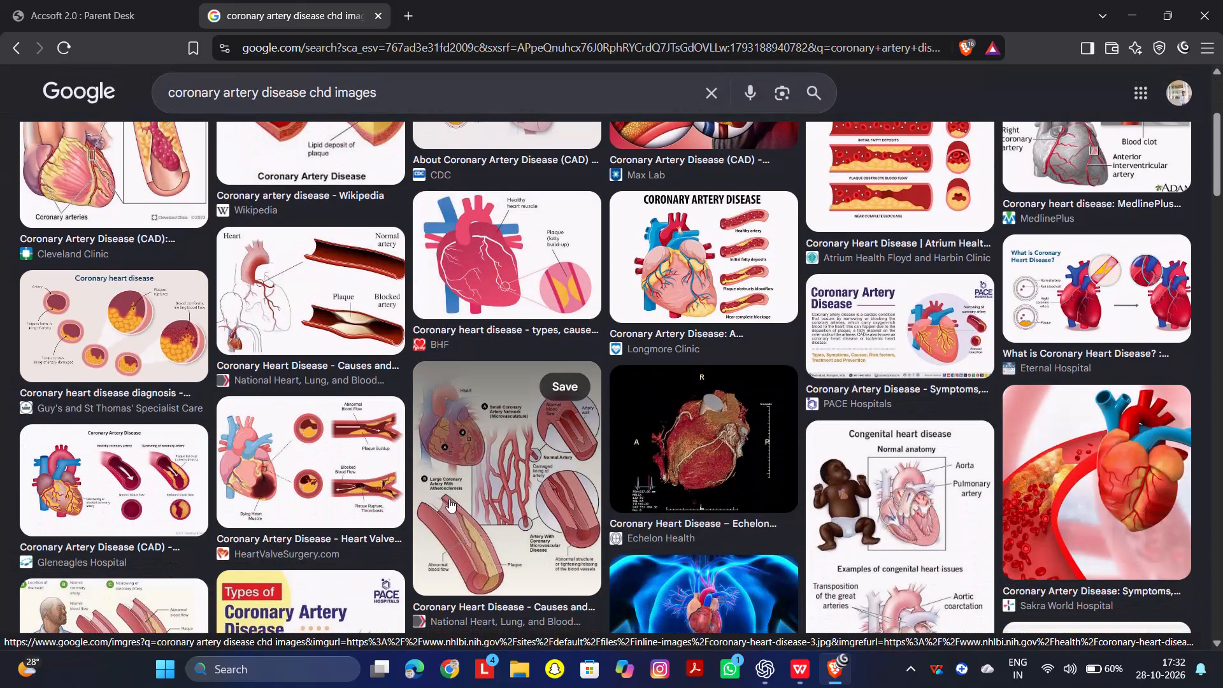
scroll(449, 499, up, 1)
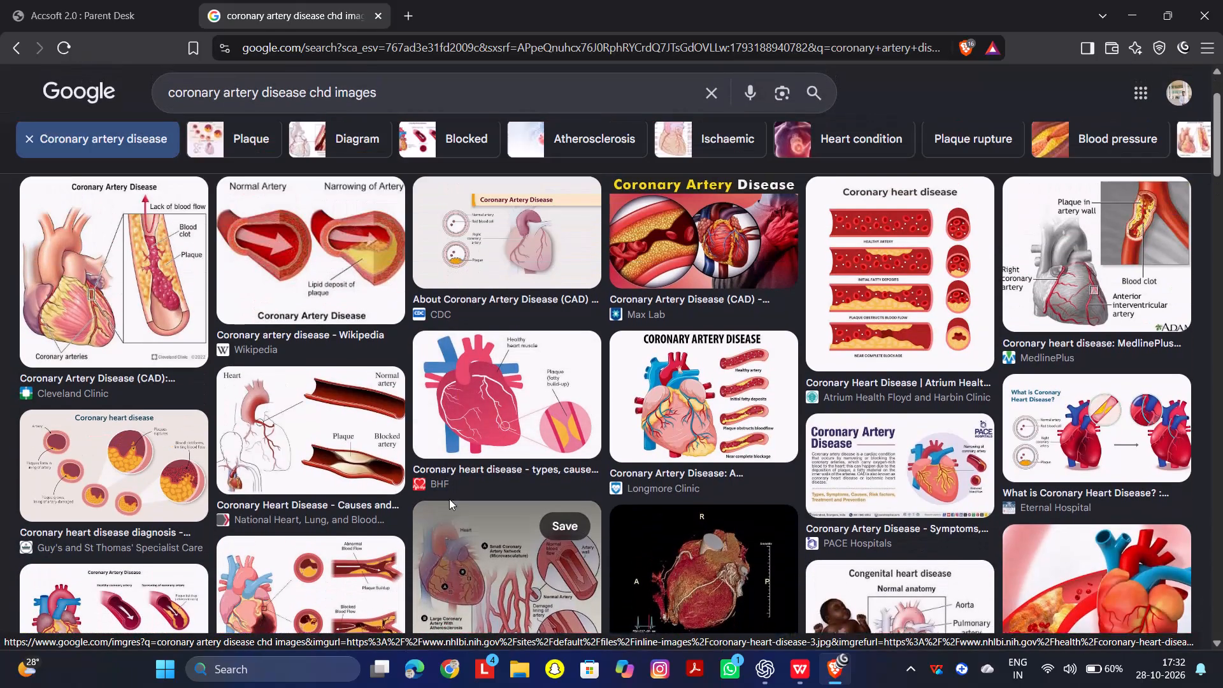
scroll(449, 499, up, 1)
click(148, 322)
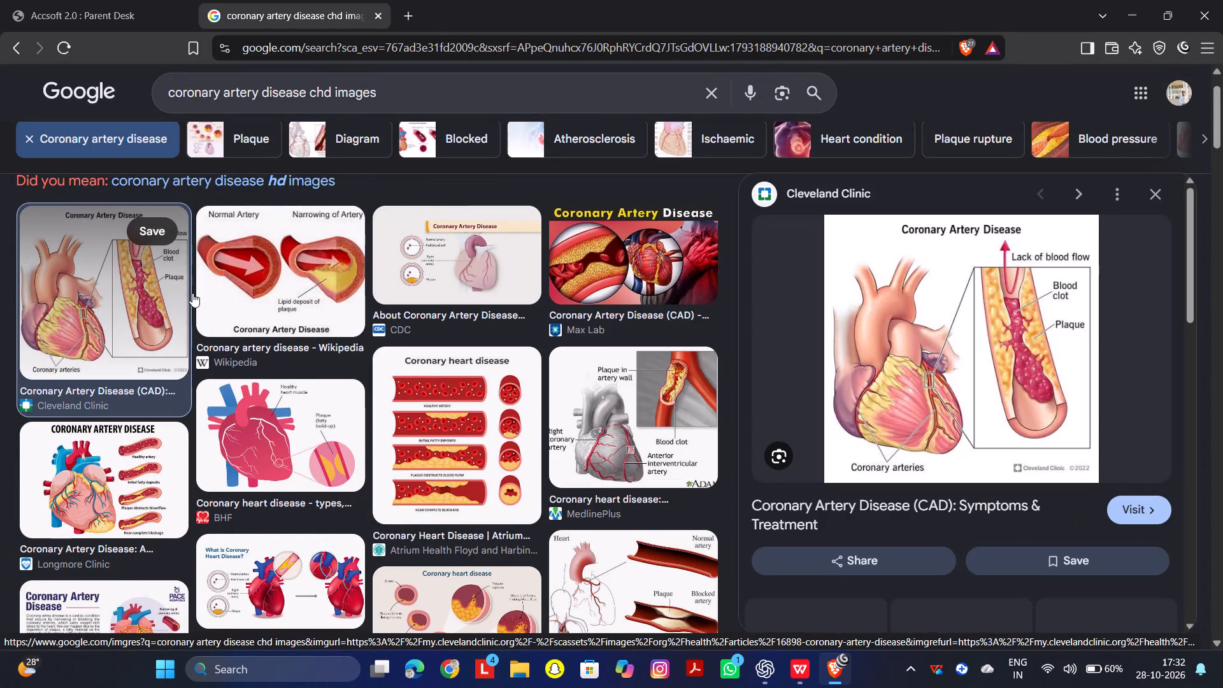
right_click(993, 331)
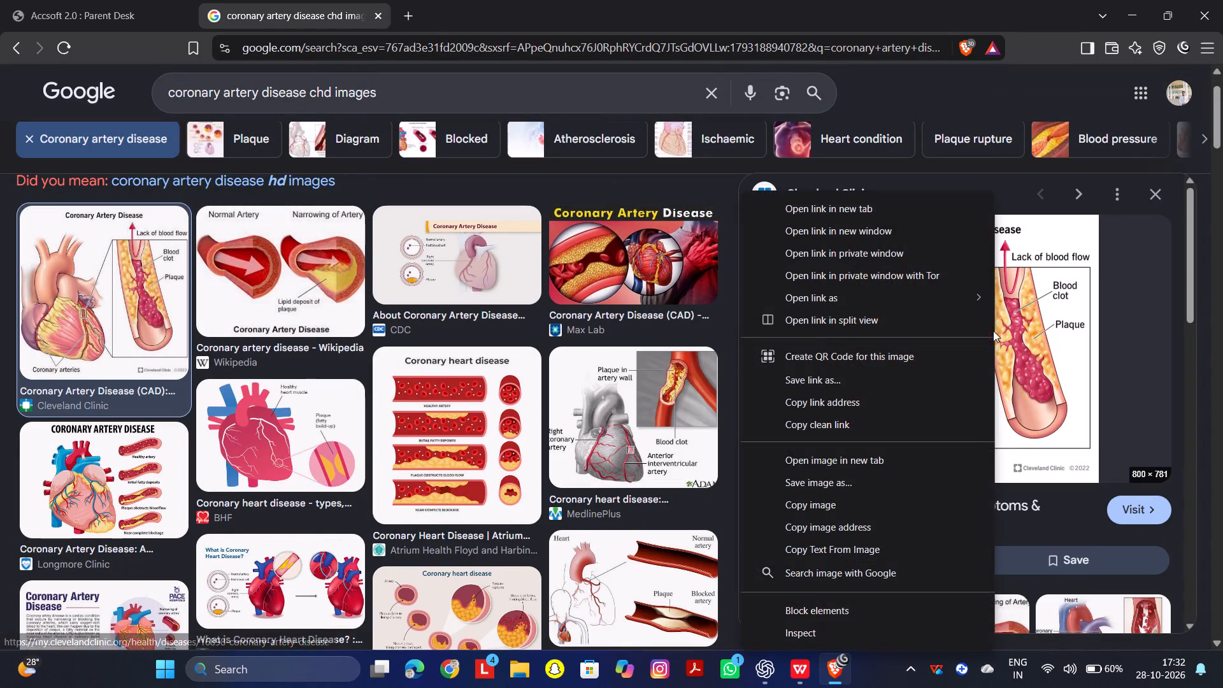
click(857, 501)
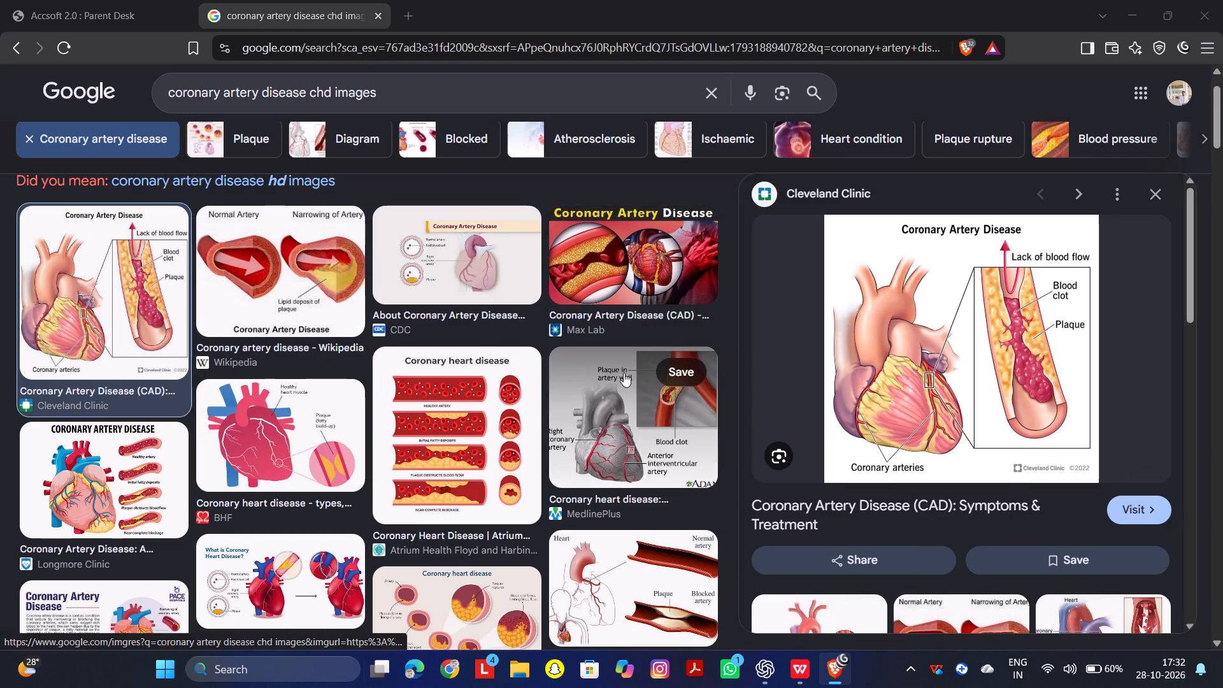
Switch to WPS Office and paste the copied picture onto the "What is CHD?" slide.
click(636, 283)
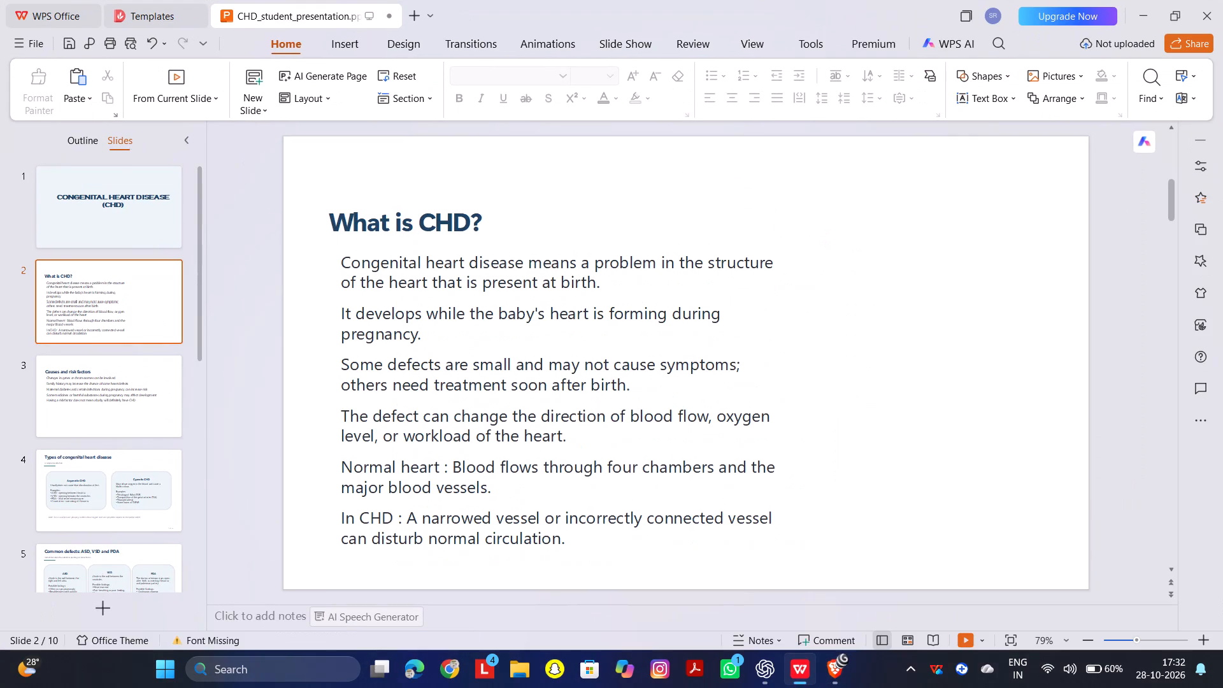
click(894, 334)
right_click(894, 334)
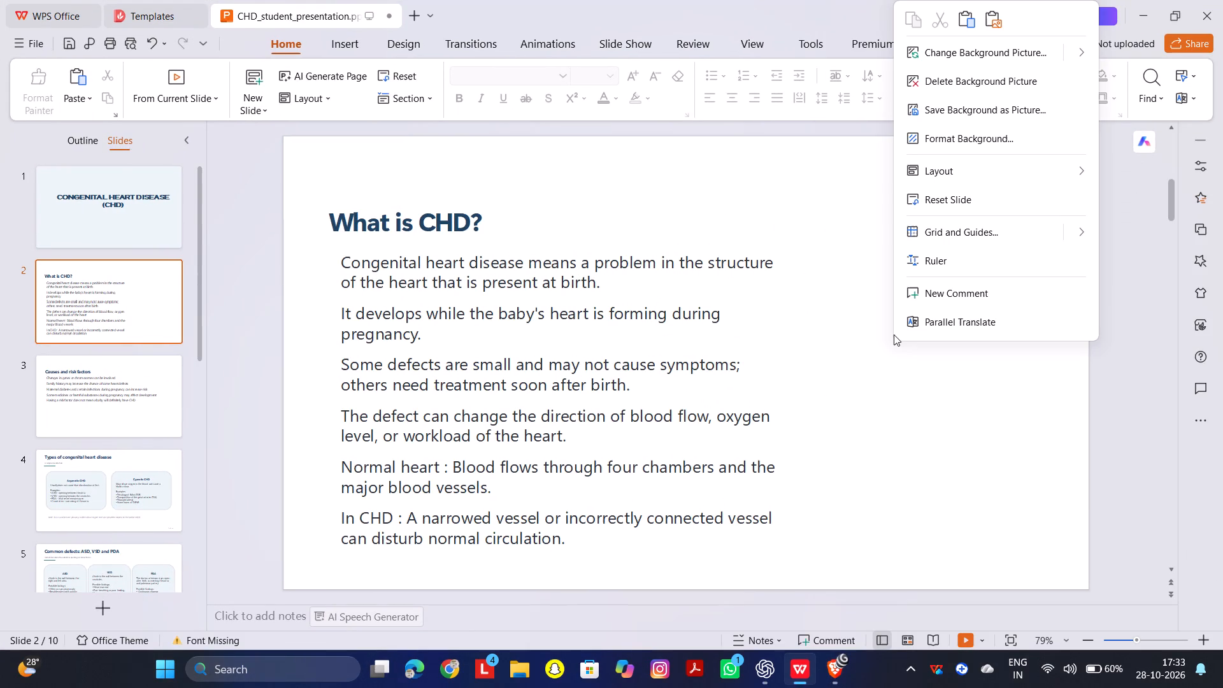
click(964, 24)
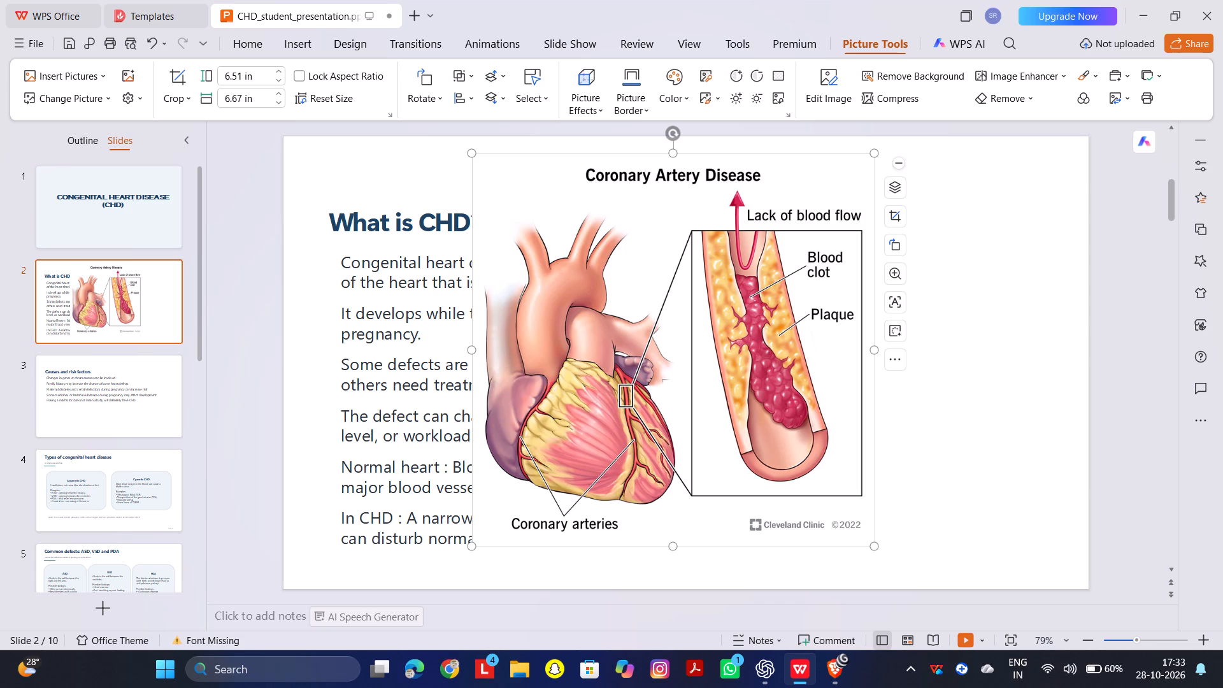
Shrink the pasted heart picture to about 4.94 in high and 5.00 in wide.
drag(675, 548, 672, 453)
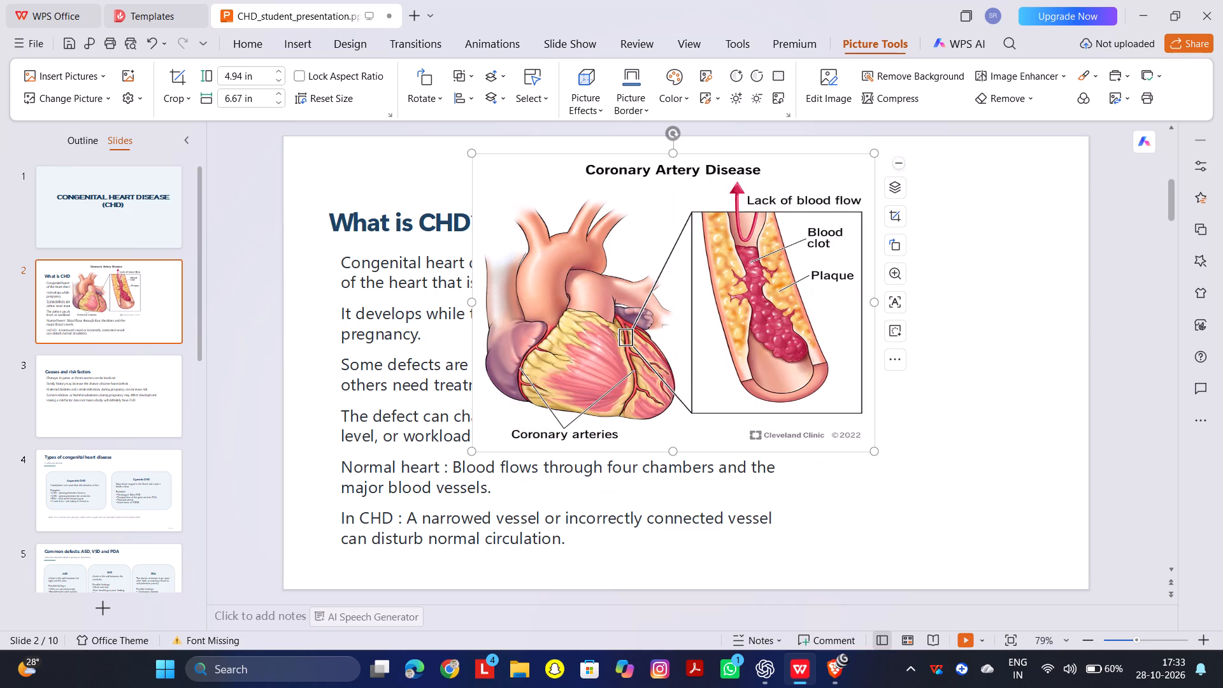
drag(473, 301, 526, 303)
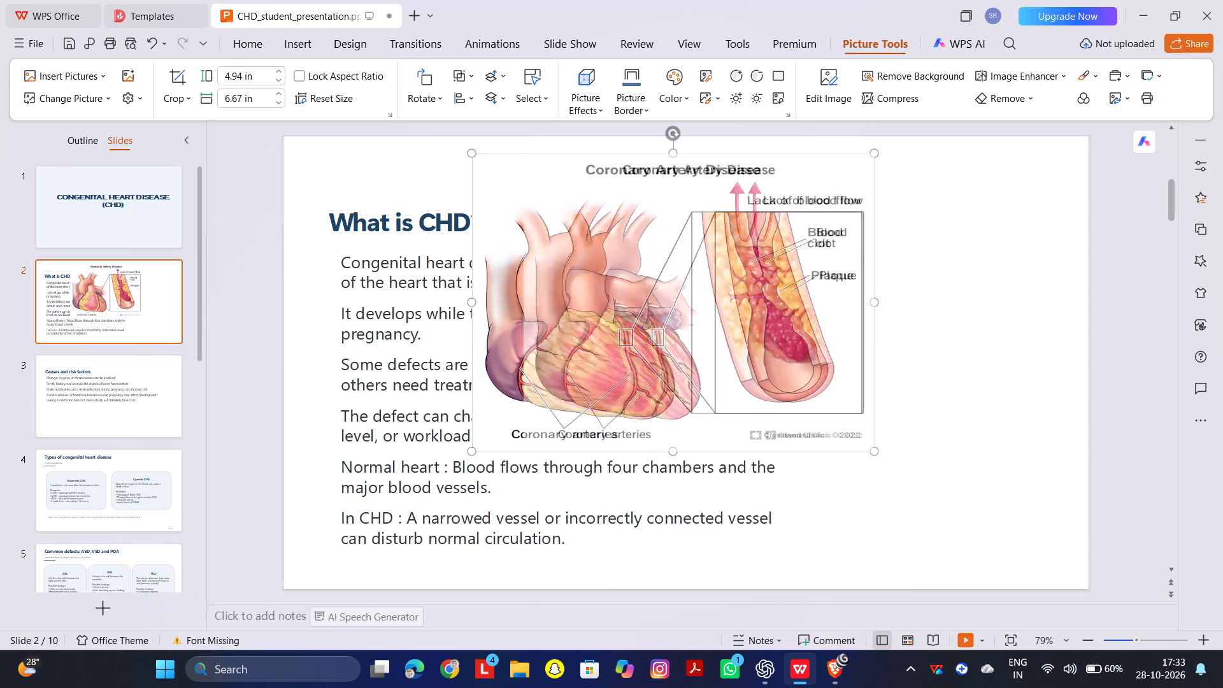
drag(526, 303, 574, 319)
Move the heart picture off the text to the slide's right side, level with the body paragraphs.
click(737, 301)
drag(737, 301, 845, 327)
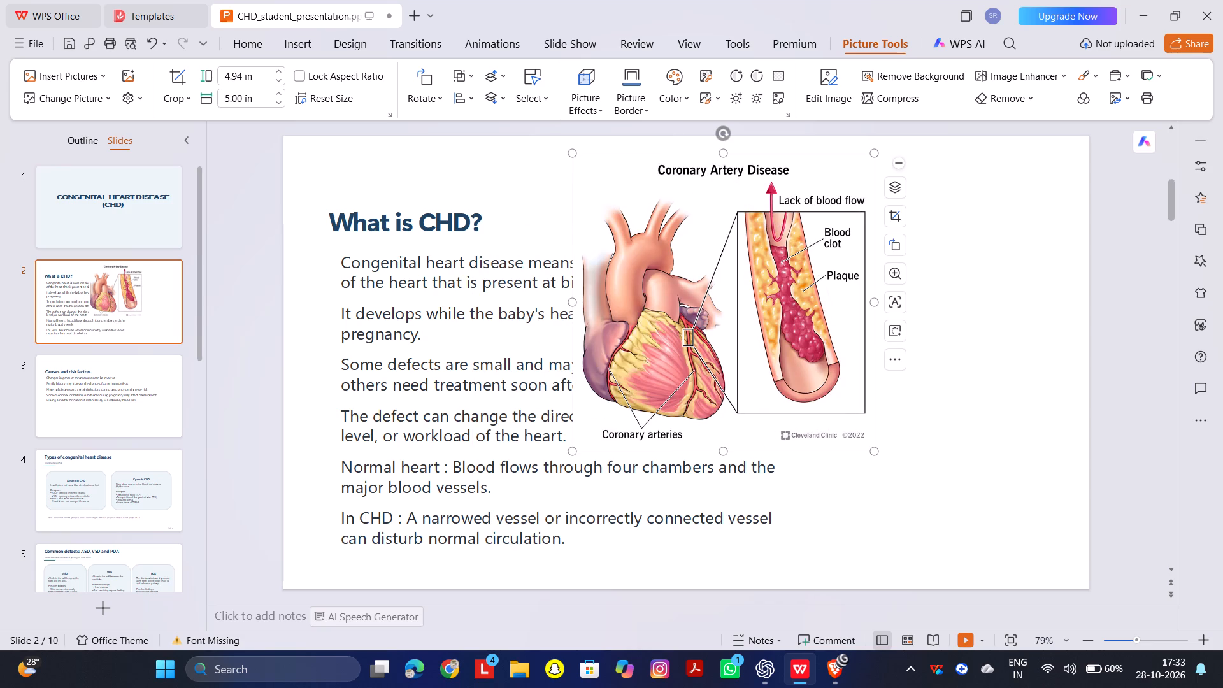
drag(845, 327, 776, 318)
drag(776, 318, 991, 352)
drag(991, 352, 1001, 353)
drag(776, 447, 858, 443)
drag(888, 303, 888, 304)
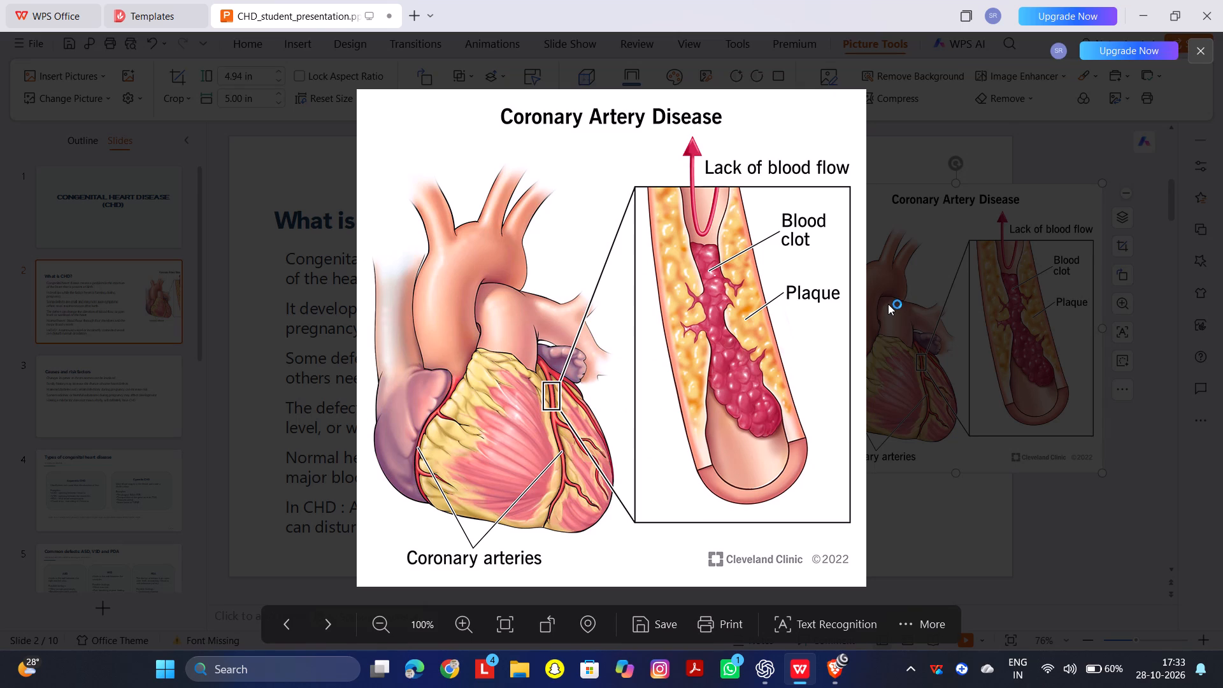
drag(888, 304, 841, 320)
Show the hidden system tray icons.
click(914, 666)
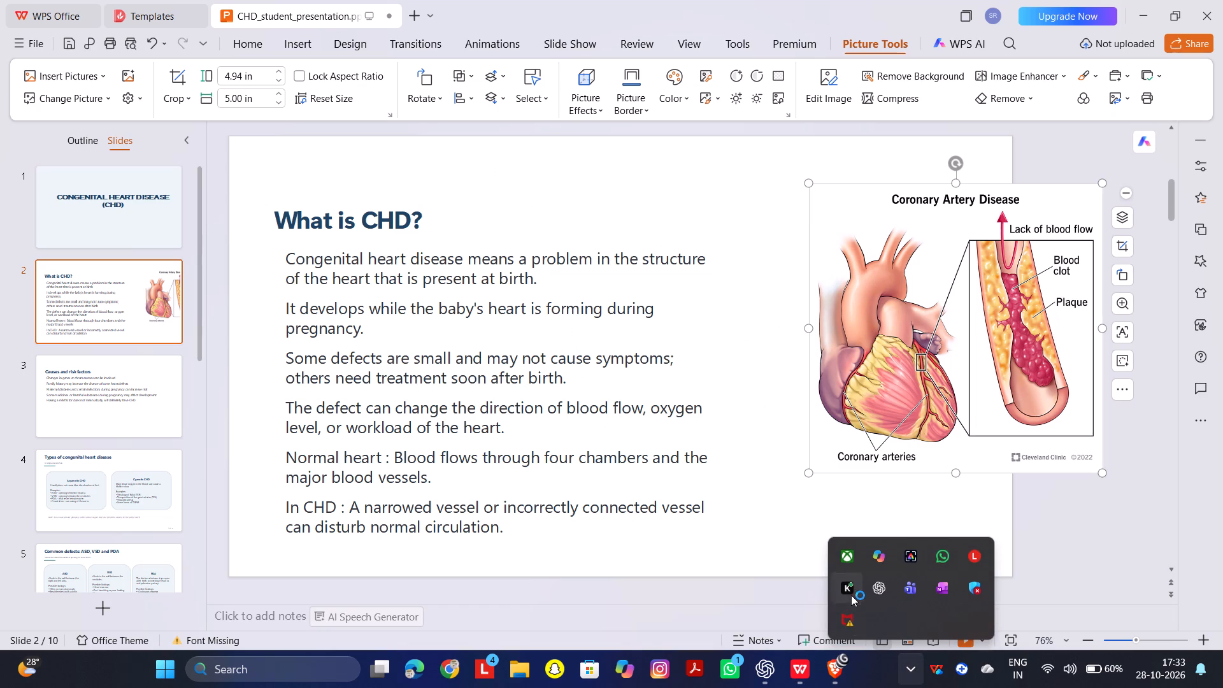